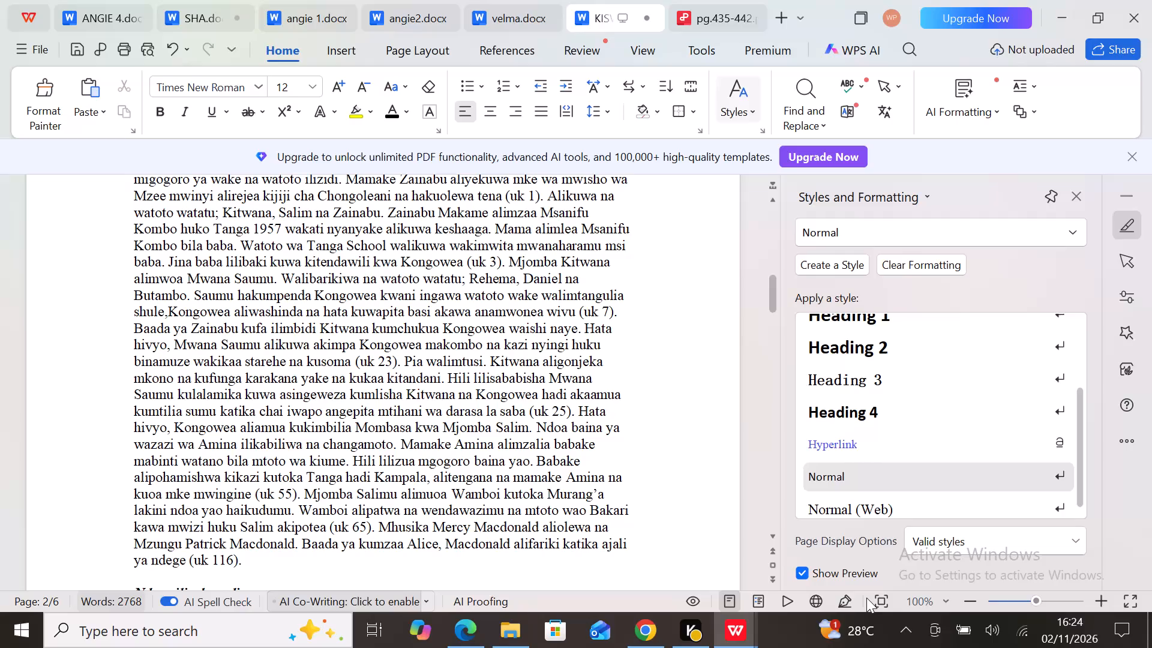
Insert a blank page before the "Utangulizi" heading at the start of the document.
left_click_drag(571, 340, 533, 595)
left_click_drag(575, 376, 548, 544)
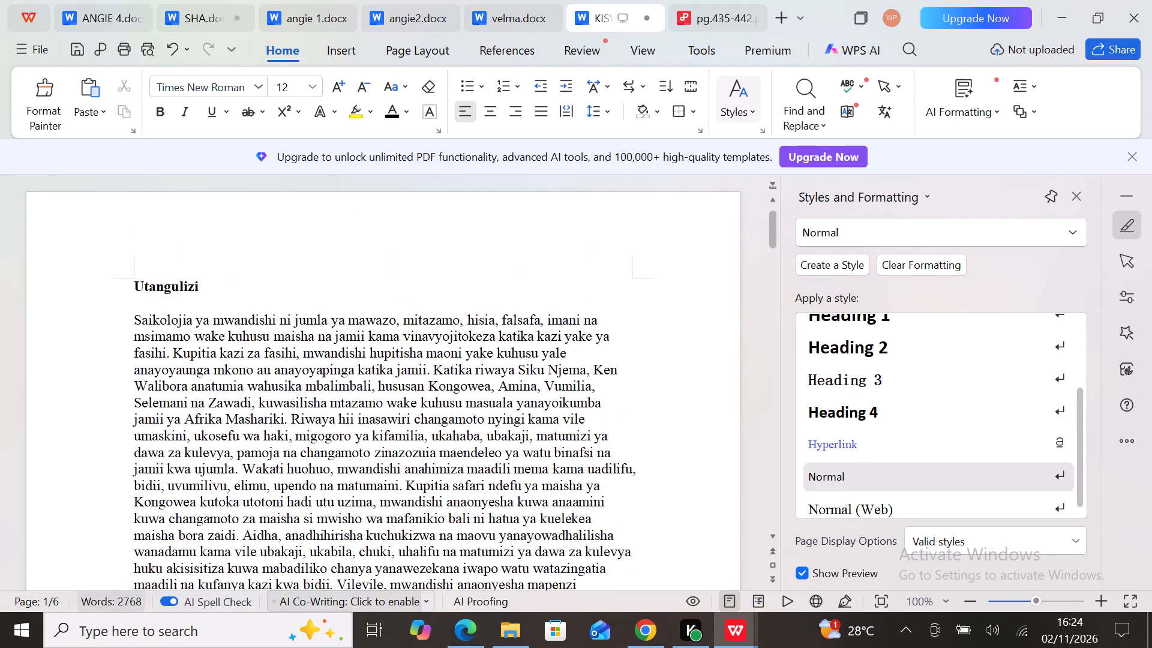
left_click(130, 283)
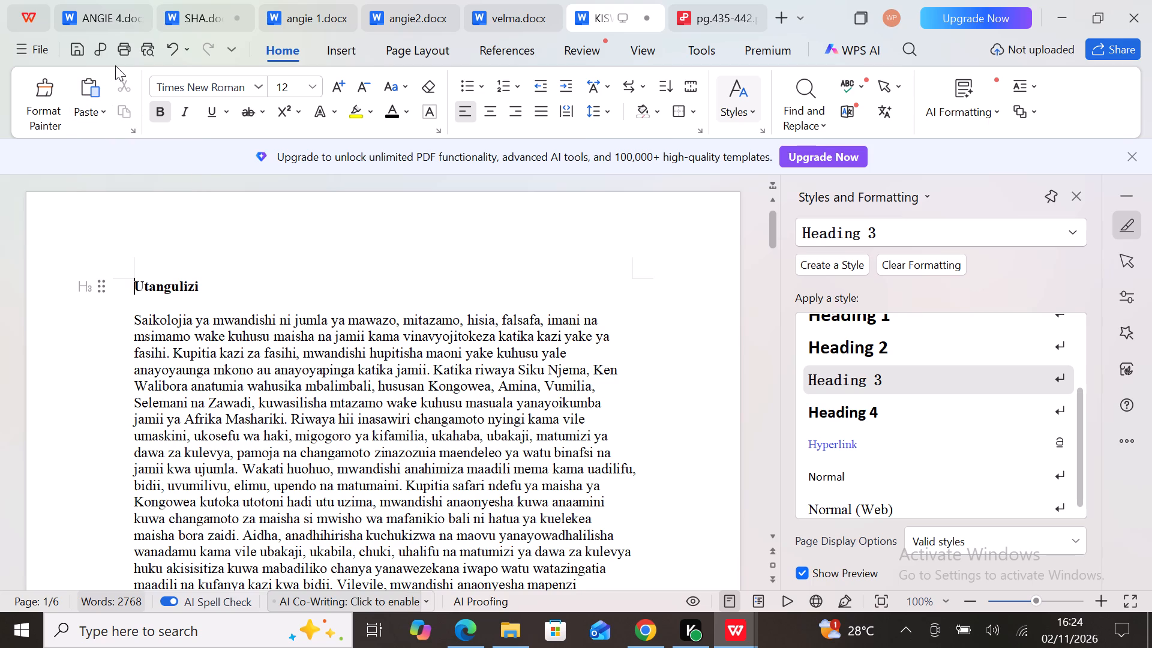
left_click(49, 52)
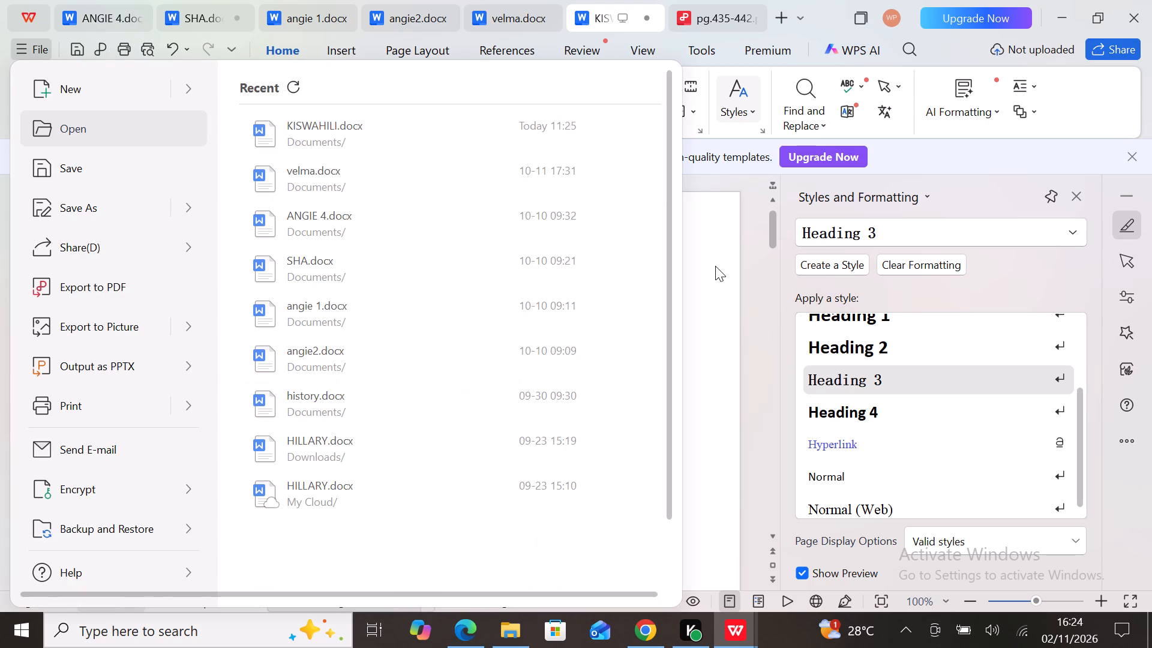
left_click(715, 266)
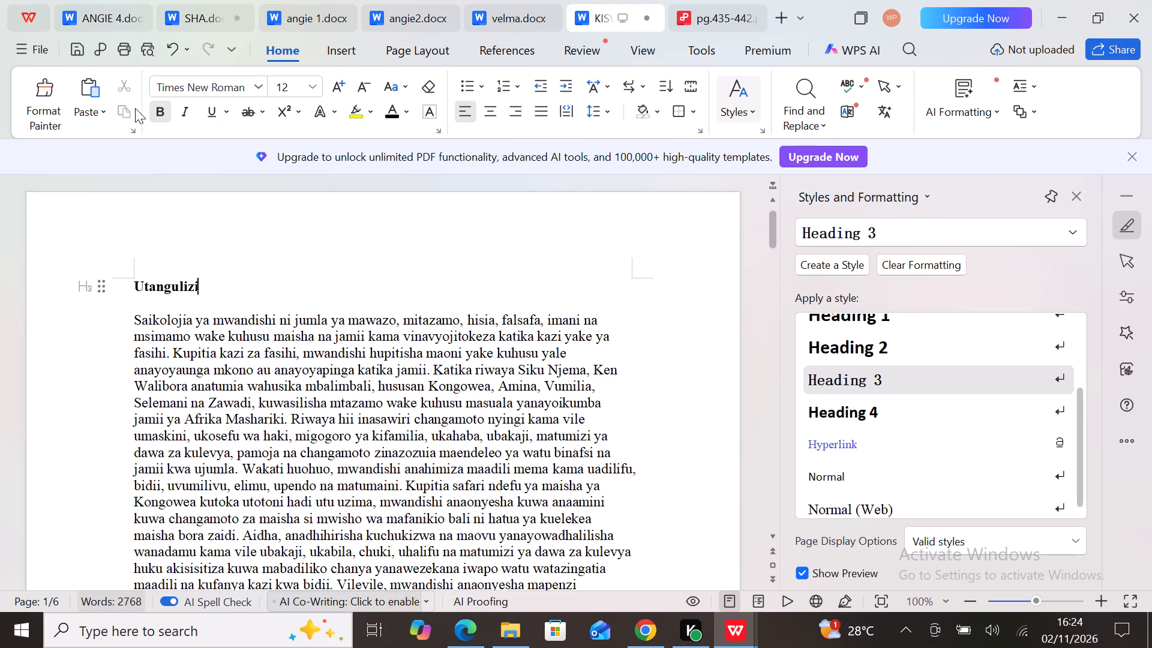
left_click(125, 277)
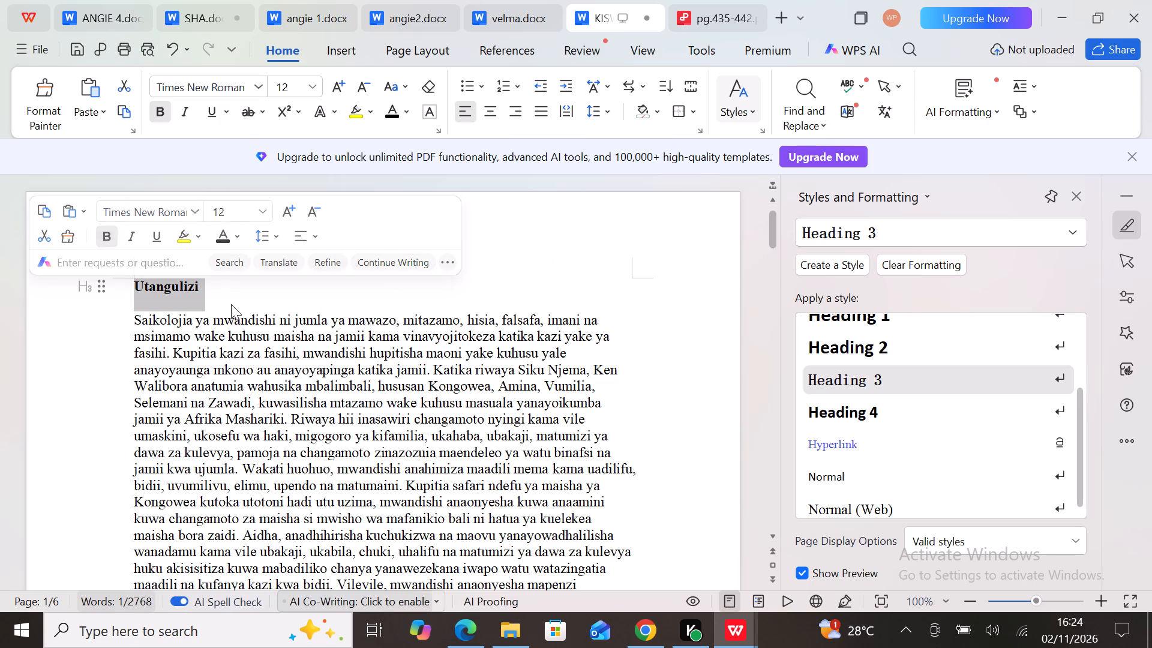
left_click(231, 304)
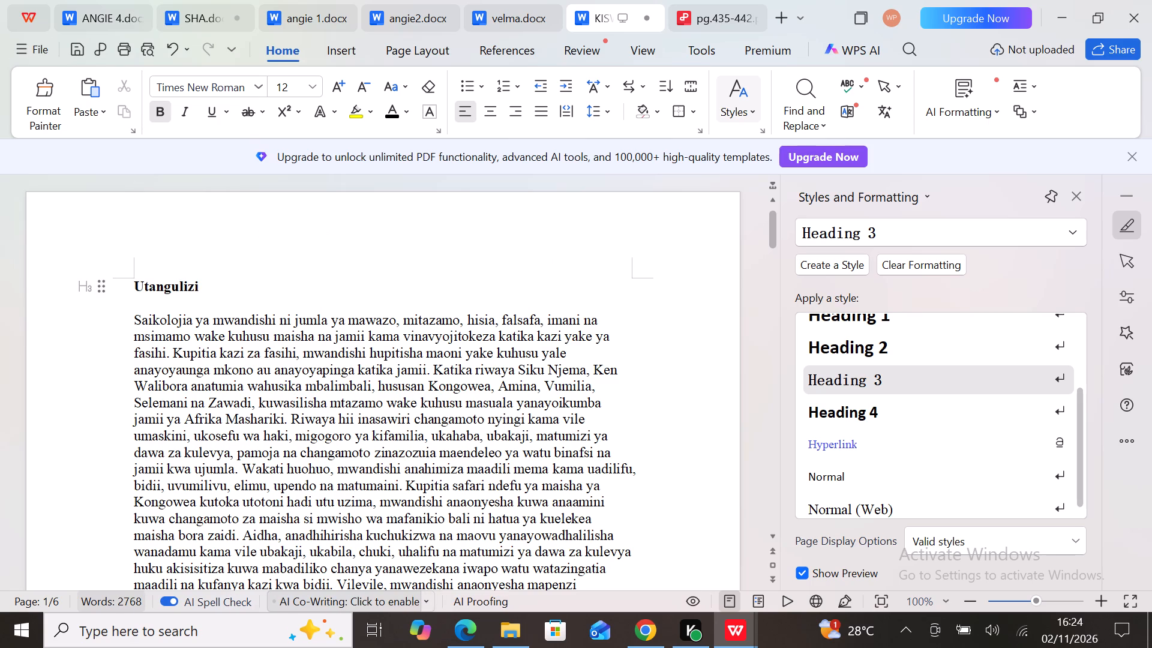
left_click(133, 286)
left_click(347, 45)
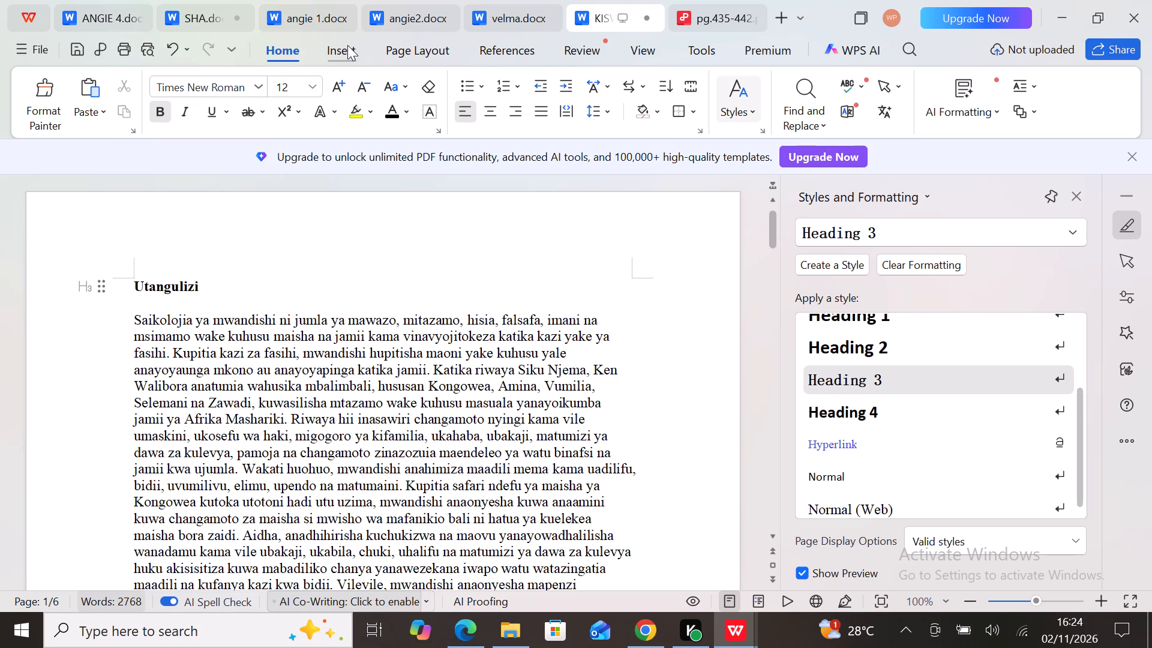
left_click(79, 97)
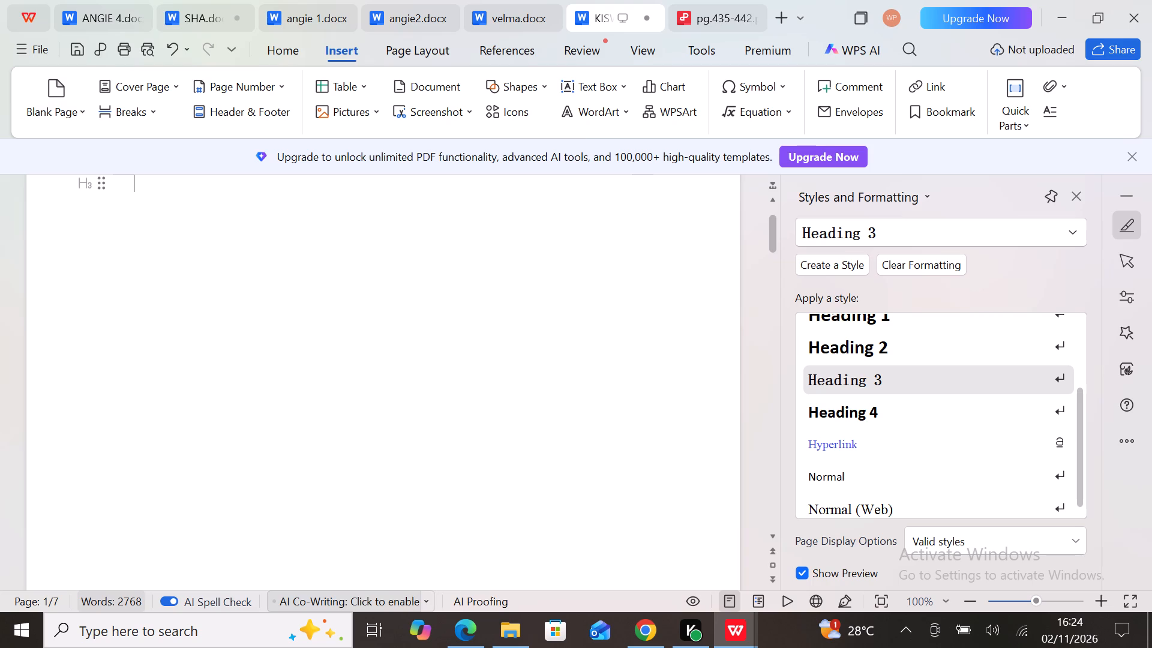
Look through the other open documents, angie2.docx, velma.docx and angie 1.docx, for a reusable cover page.
left_click(422, 8)
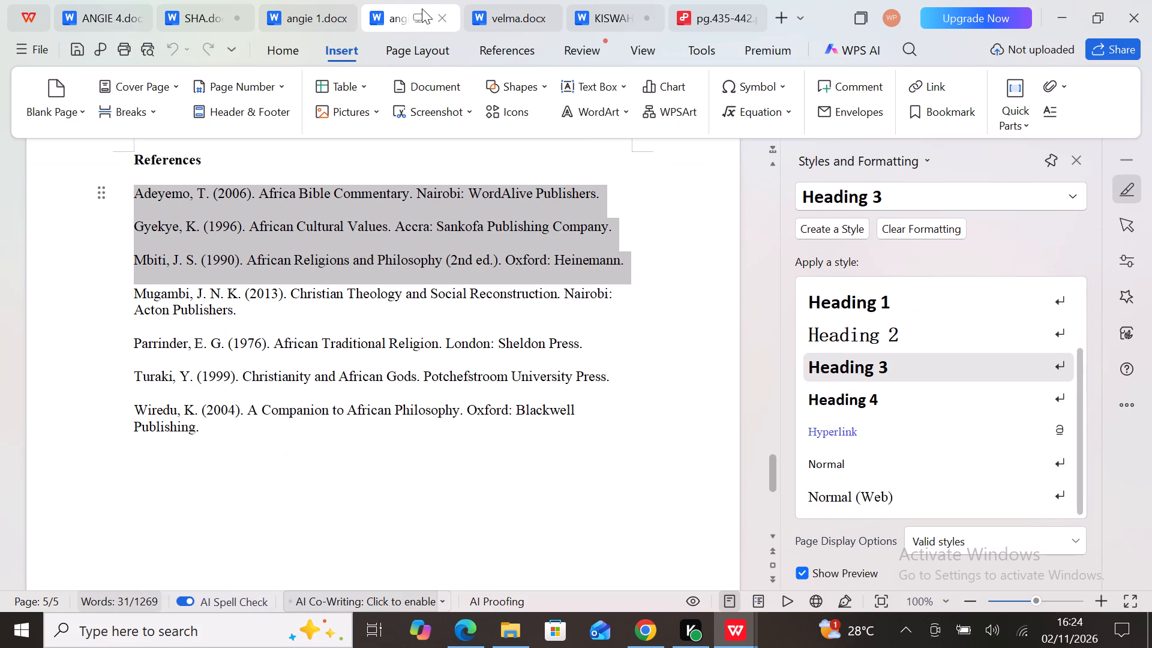
left_click_drag(621, 416, 586, 621)
left_click_drag(646, 357, 611, 572)
left_click_drag(626, 404, 595, 565)
left_click_drag(631, 406, 594, 590)
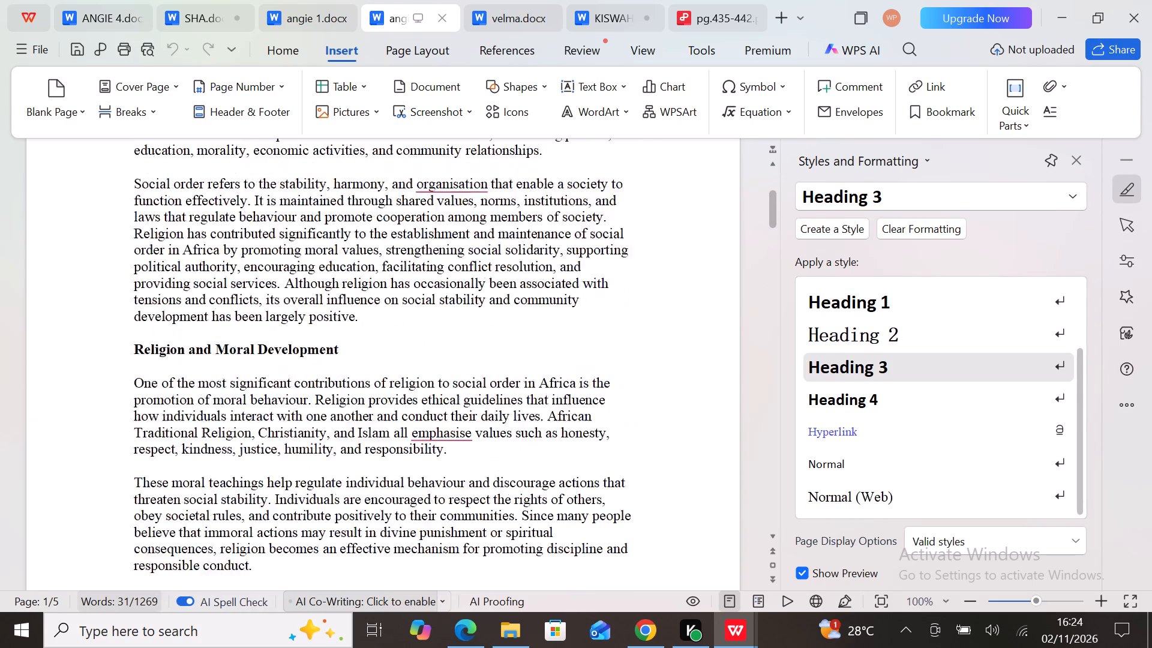
left_click_drag(611, 410, 577, 556)
left_click_drag(604, 395, 562, 558)
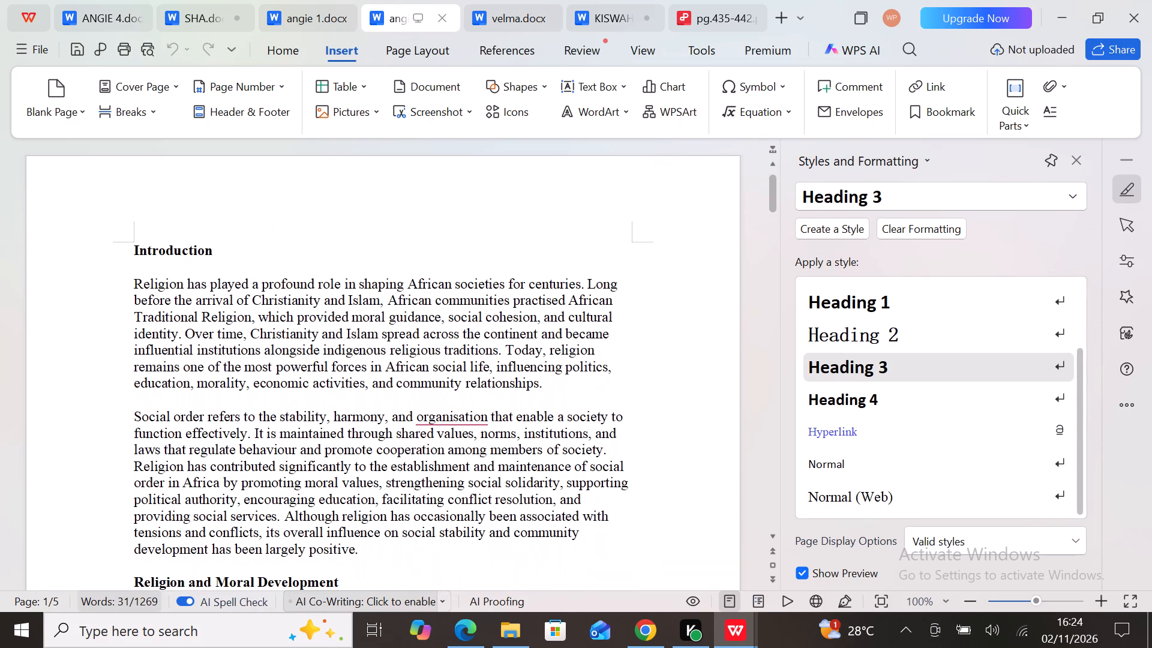
left_click(511, 16)
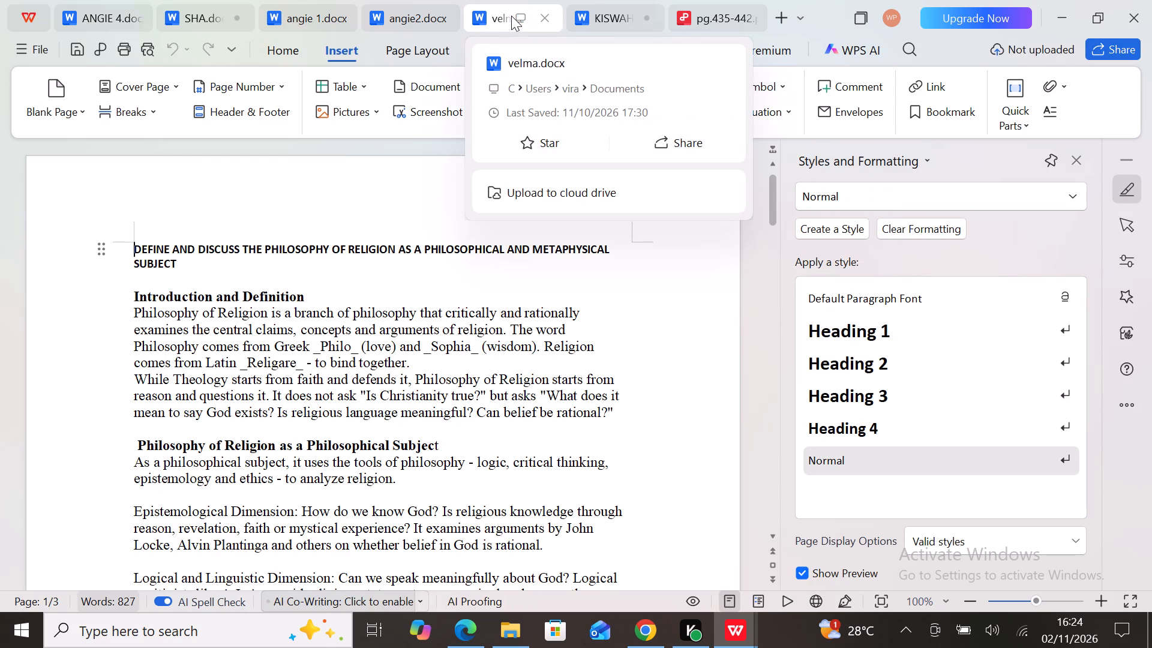
left_click(595, 17)
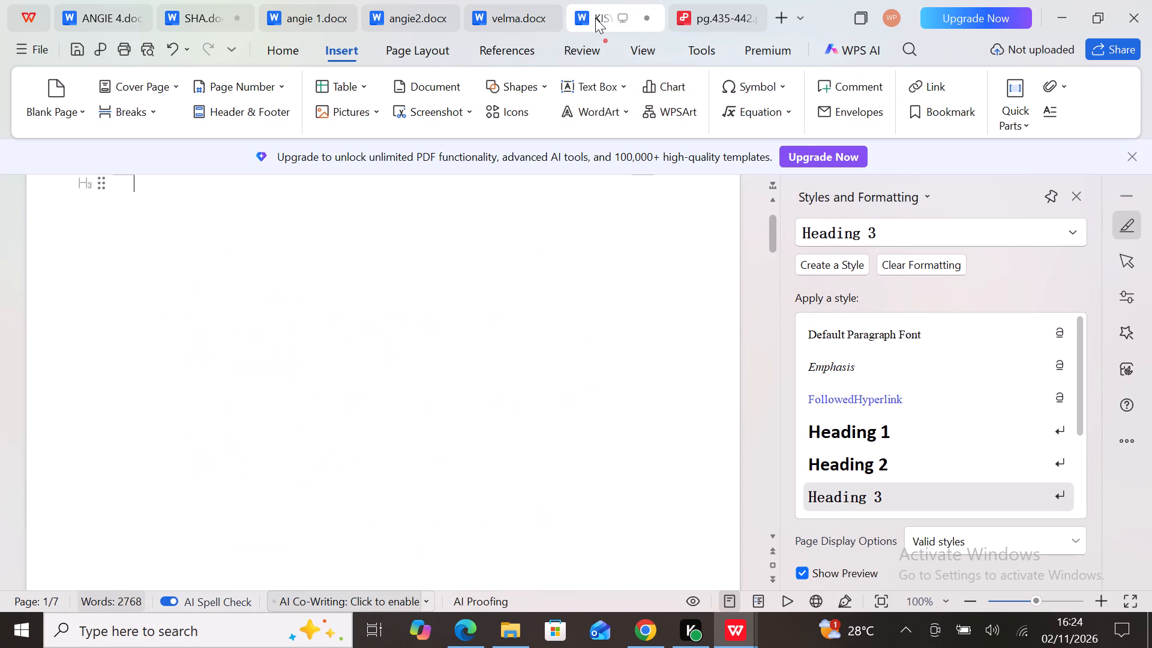
left_click(586, 17)
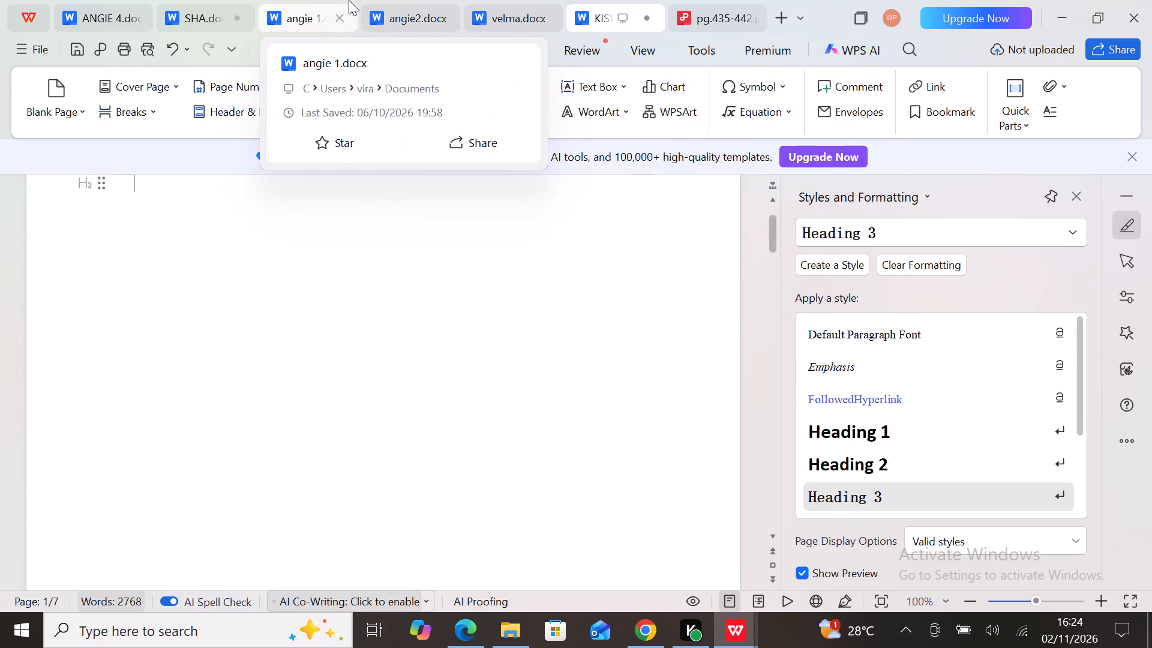
left_click(310, 12)
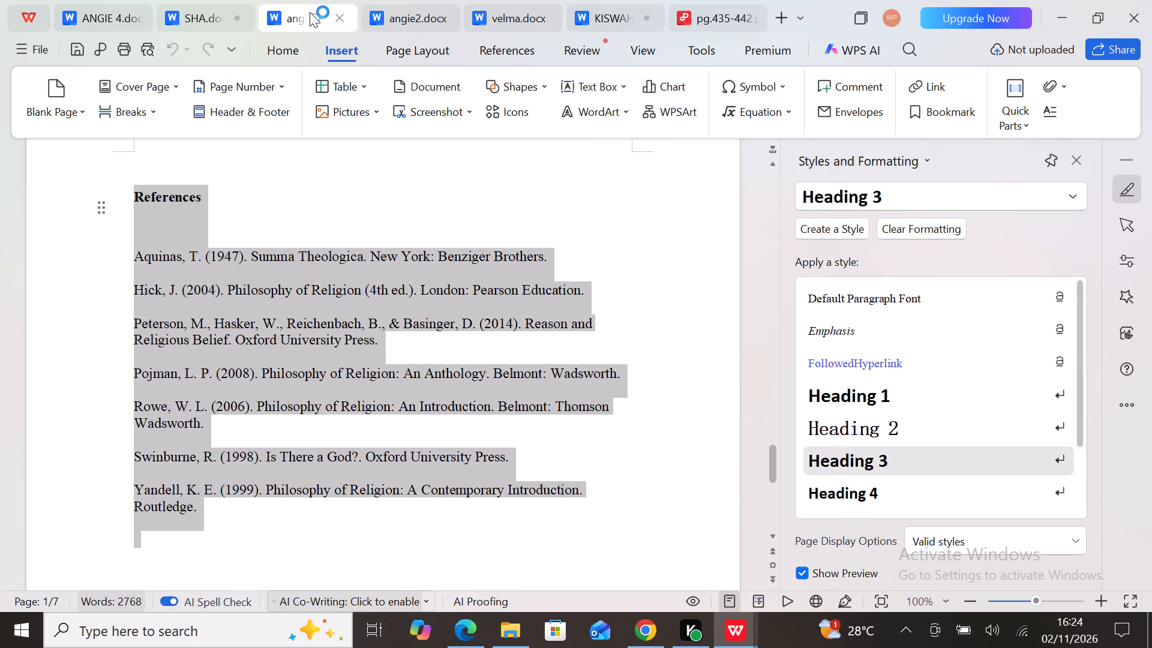
In SHA.docx, copy the Maseno University logo and the three lines below it, from "CHUO KIKUU CHA MASENO" to "IDARA YA KISWAHILI...(KOAL)".
left_click(199, 0)
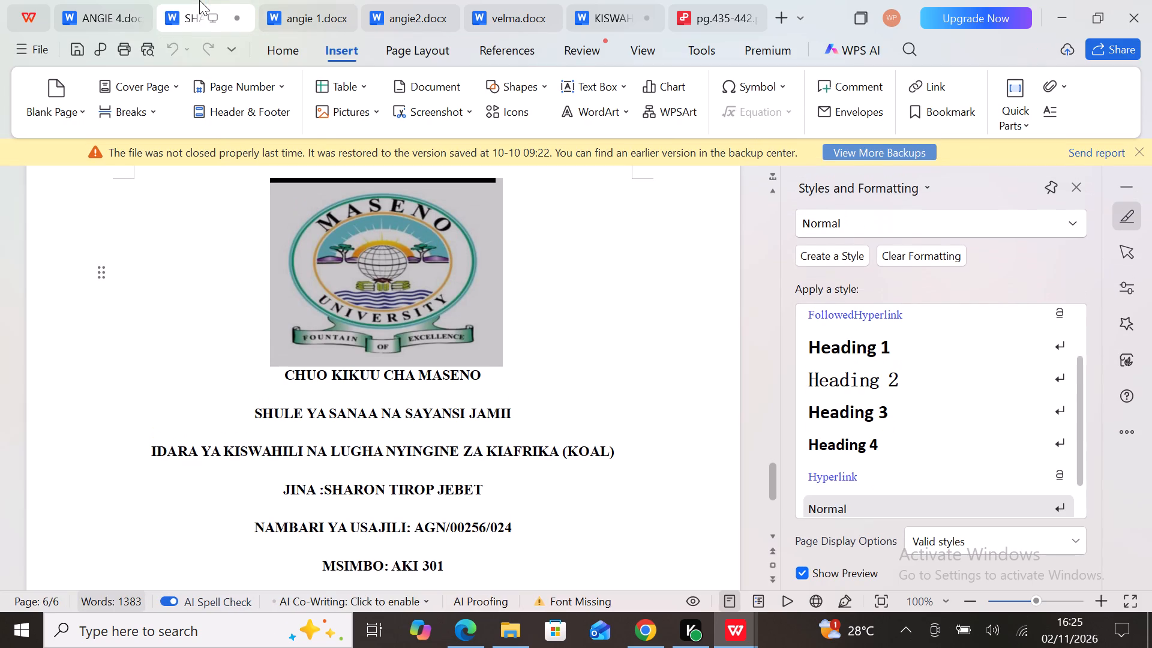
left_click(257, 205)
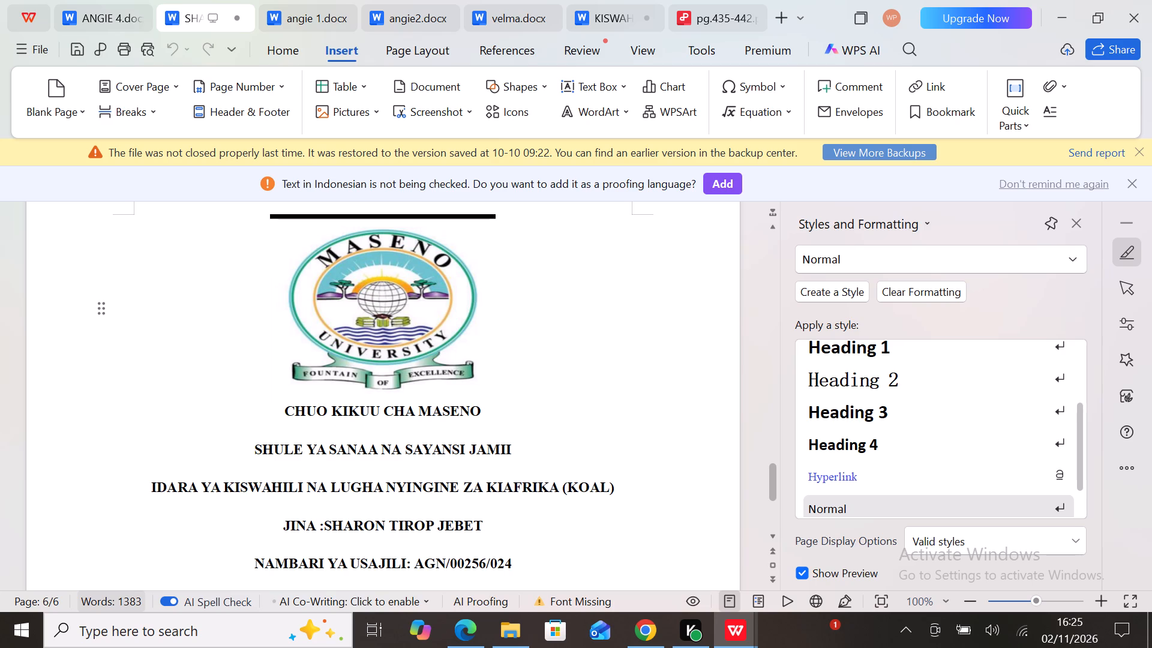
left_click_drag(265, 212, 348, 260)
left_click_drag(628, 488, 431, 295)
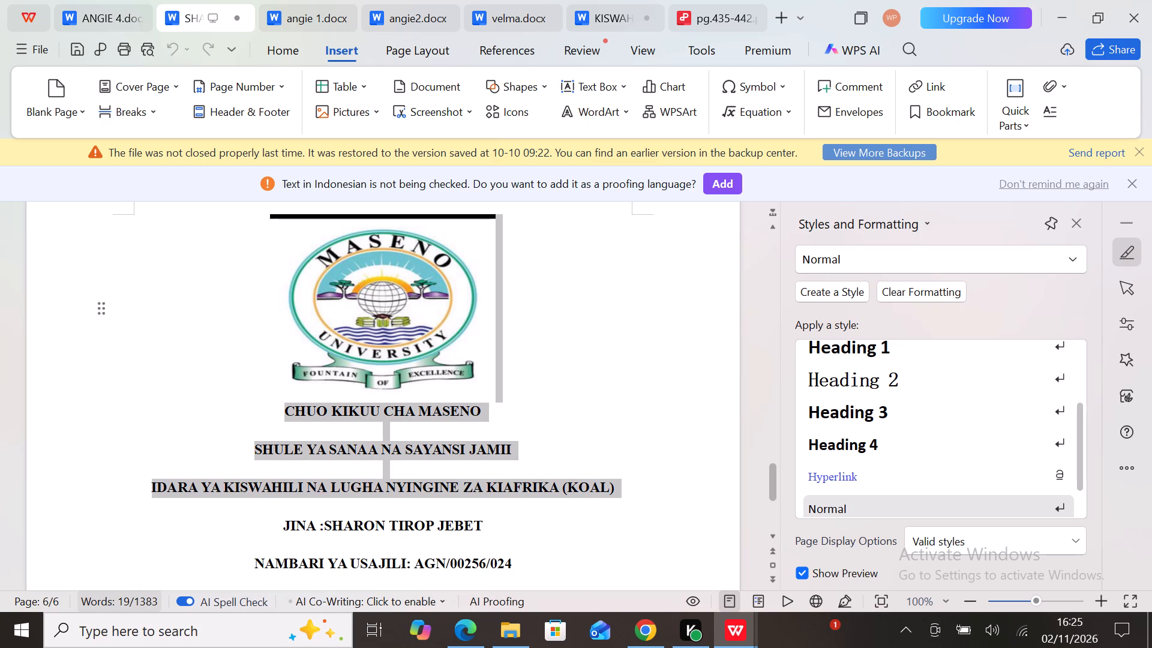
left_click_drag(431, 295, 311, 268)
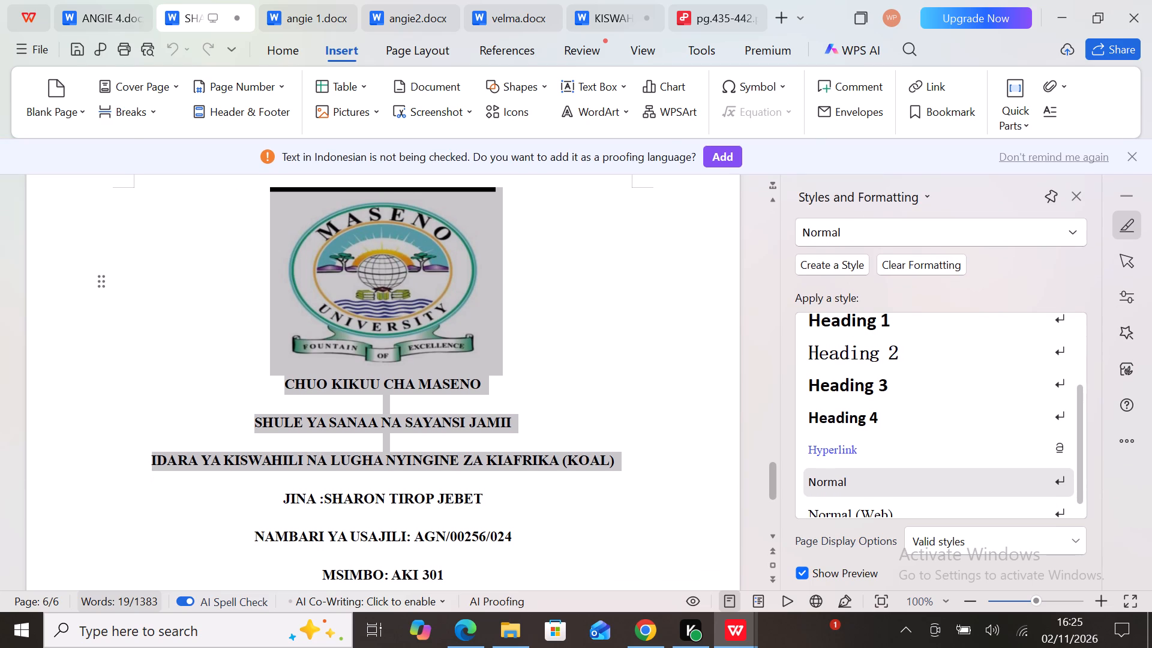
key("ctrl+c")
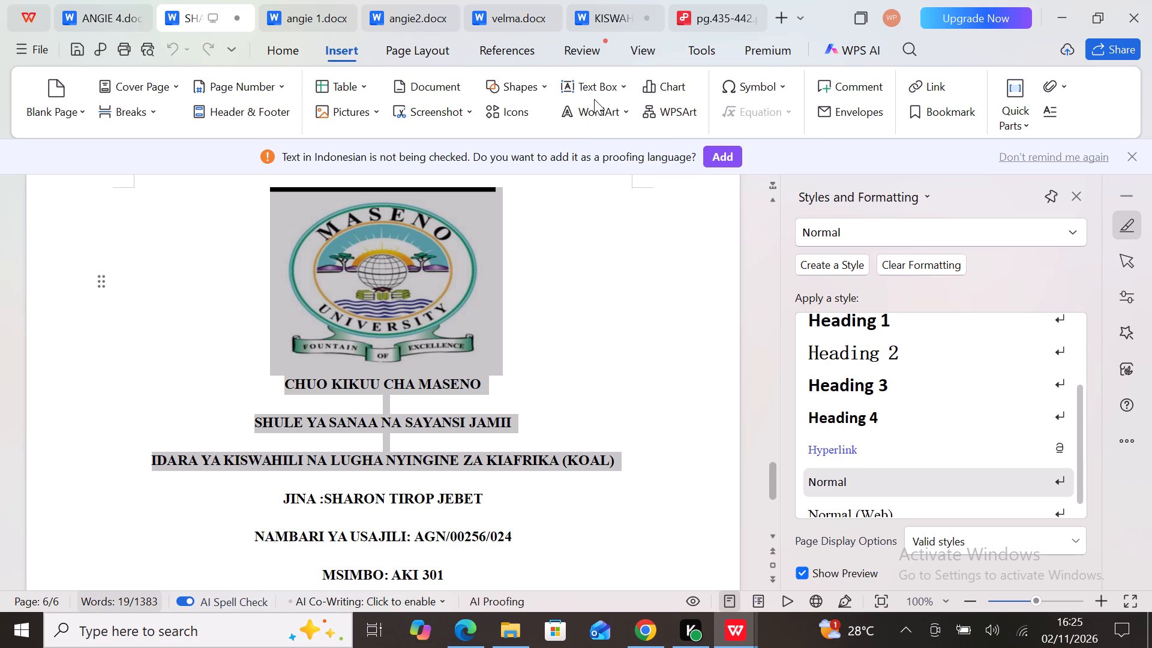
Return to the blank first page of KISWAHILI.docx to place the copied cover-page heading.
left_click(584, 2)
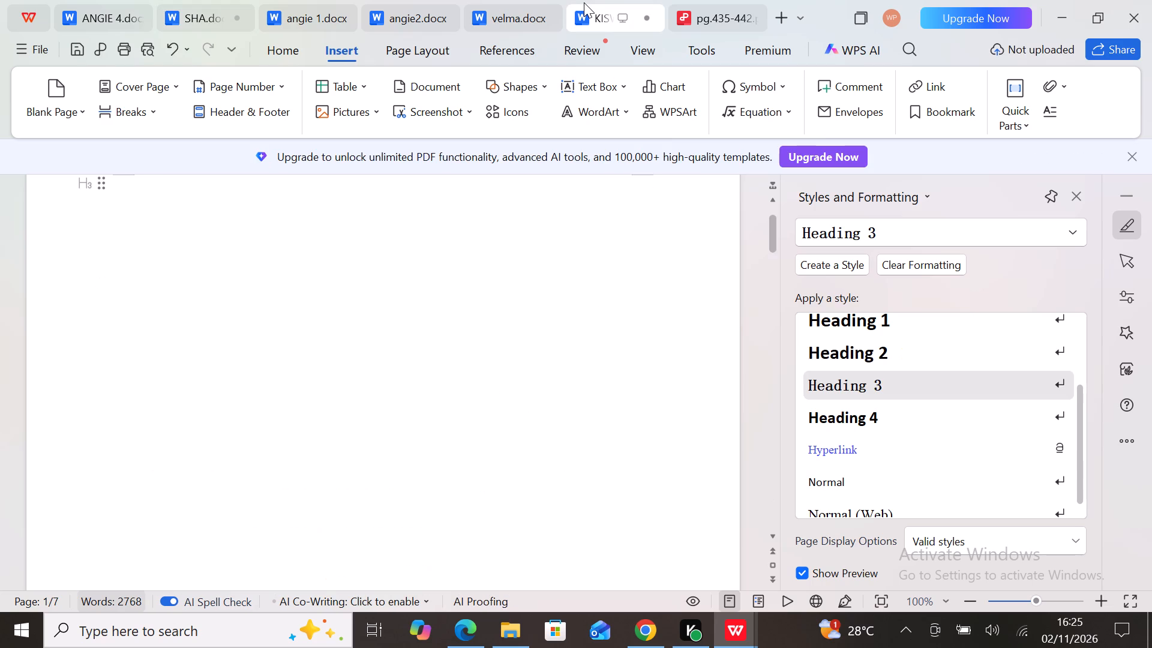
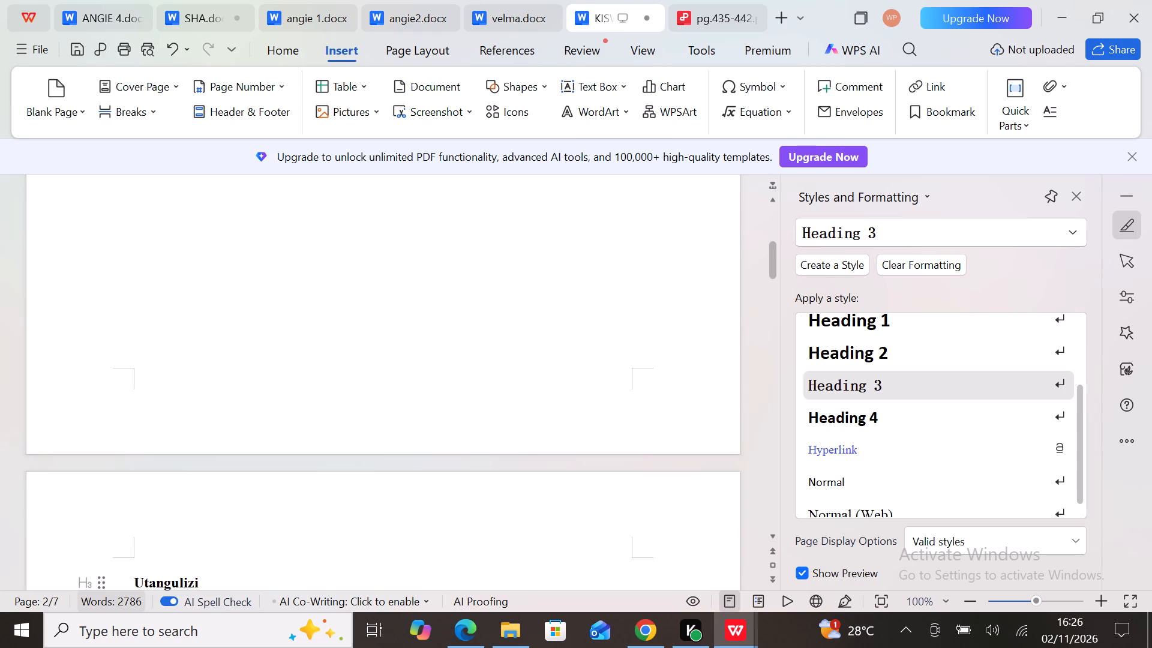
With the insertion point after the "IDARA YA KISWAHILI..." line in KISWAHILI.docx, copy "MSIMBO: AKI 301" and the label "MHADHIRI" from SHA.docx.
left_click_drag(508, 365, 521, 617)
left_click_drag(531, 340, 517, 476)
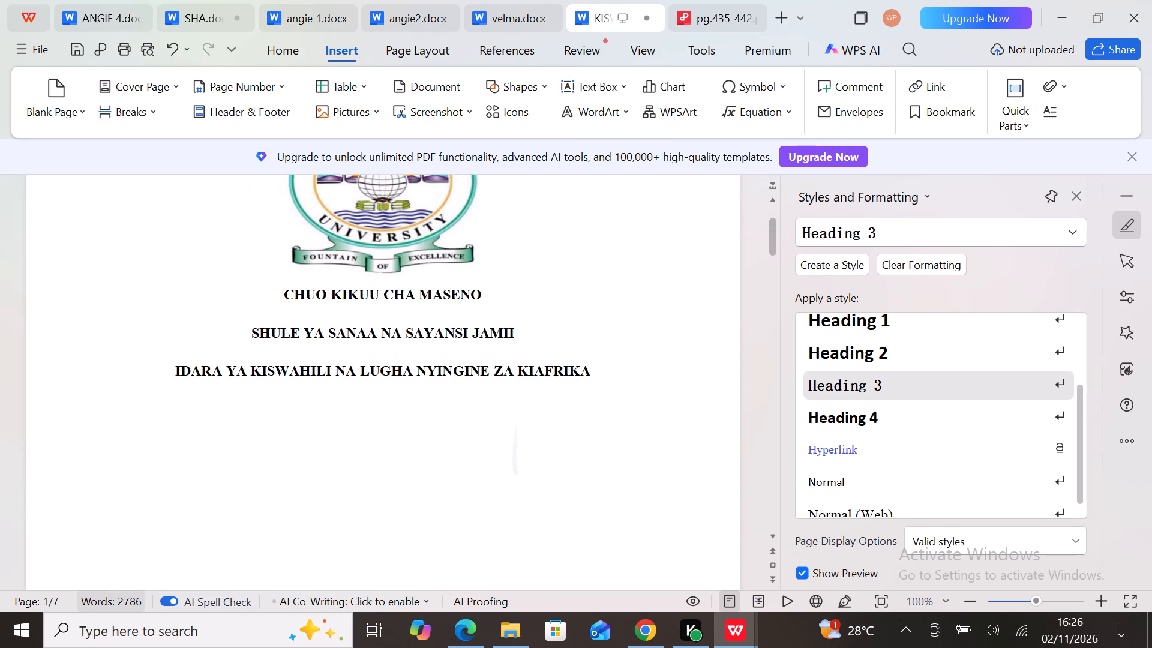
left_click_drag(517, 476, 520, 476)
left_click(607, 374)
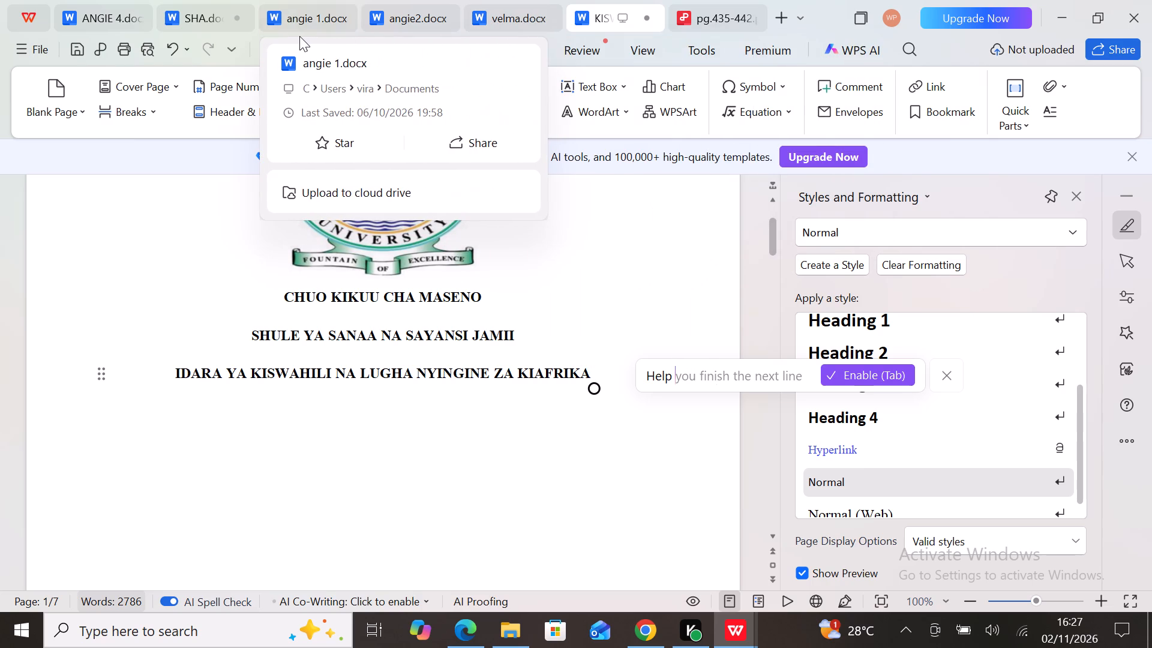
left_click(208, 18)
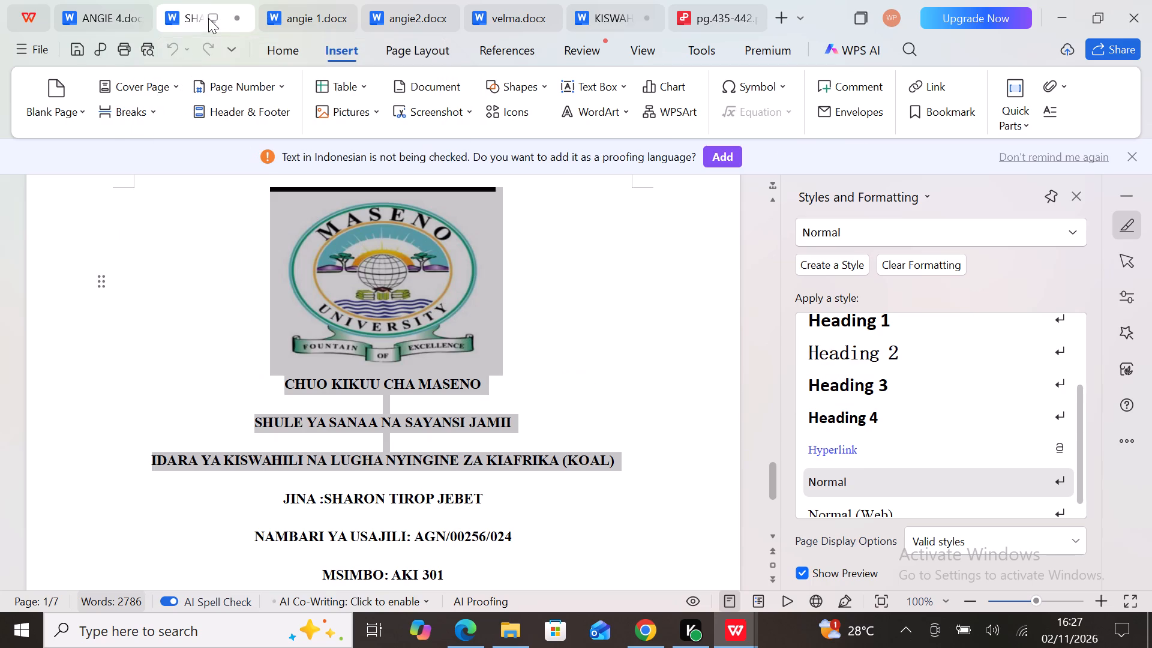
left_click_drag(163, 524, 82, 328)
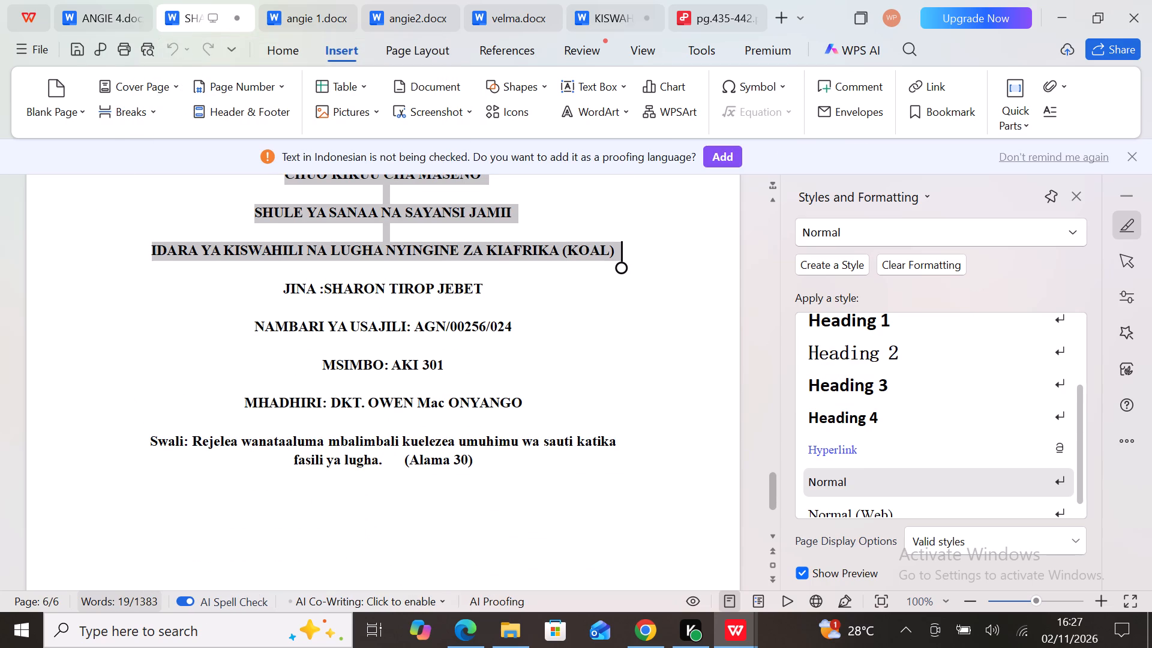
left_click(432, 368)
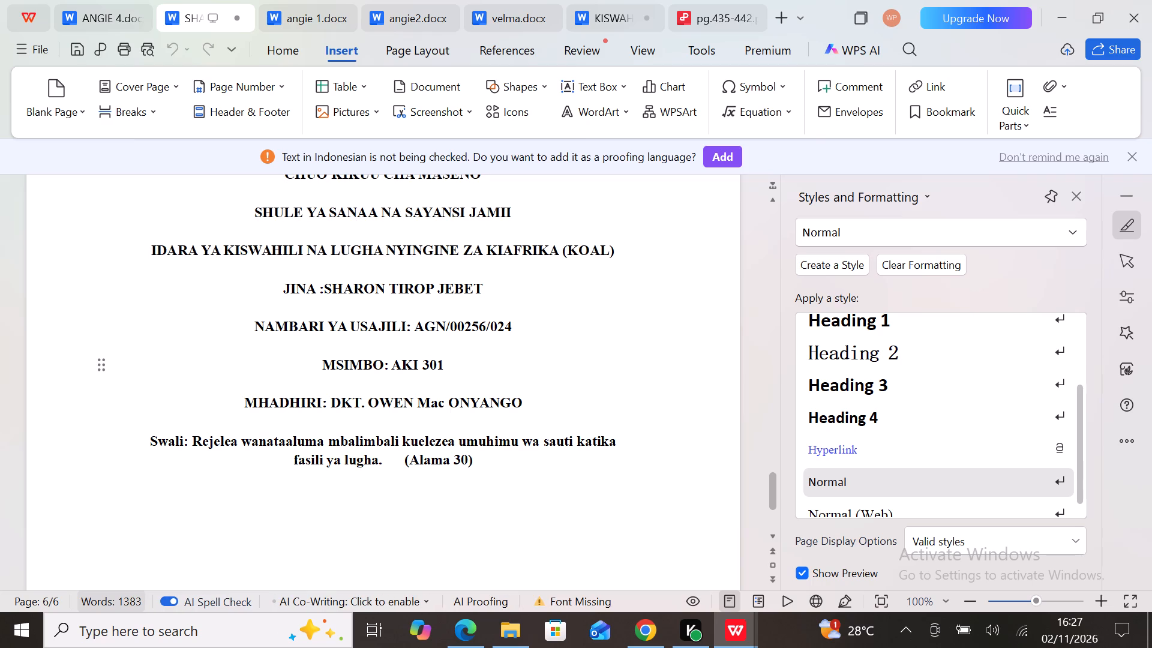
left_click(459, 365)
left_click_drag(459, 365, 317, 364)
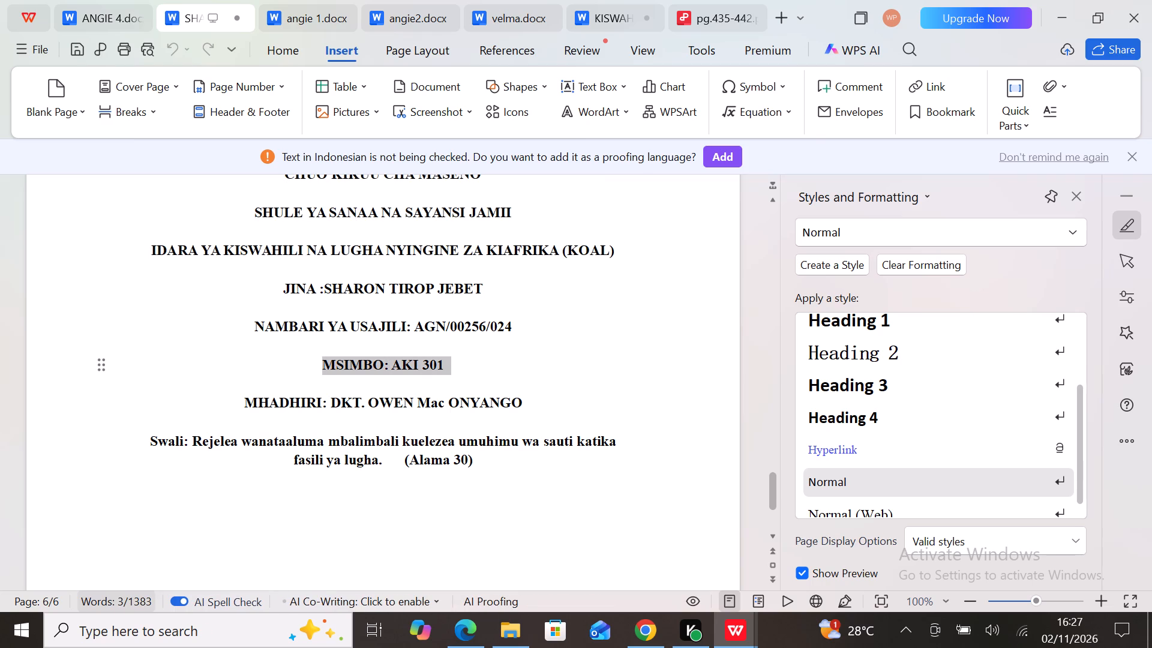
left_click_drag(317, 364, 314, 370)
left_click_drag(314, 370, 316, 365)
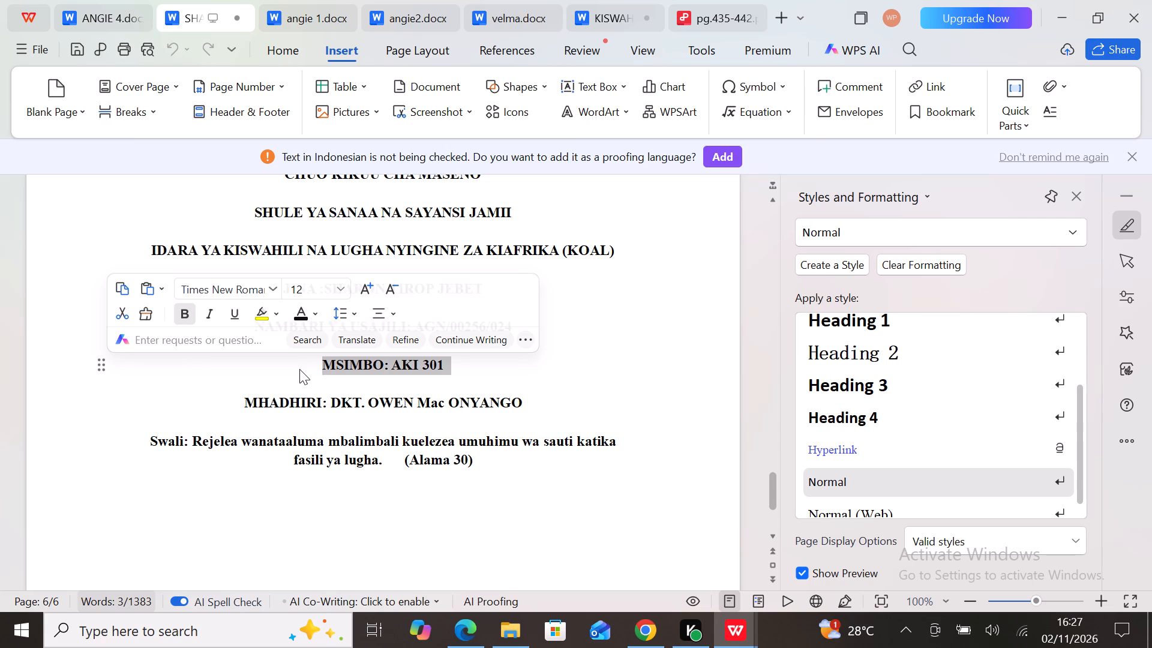
left_click(299, 369)
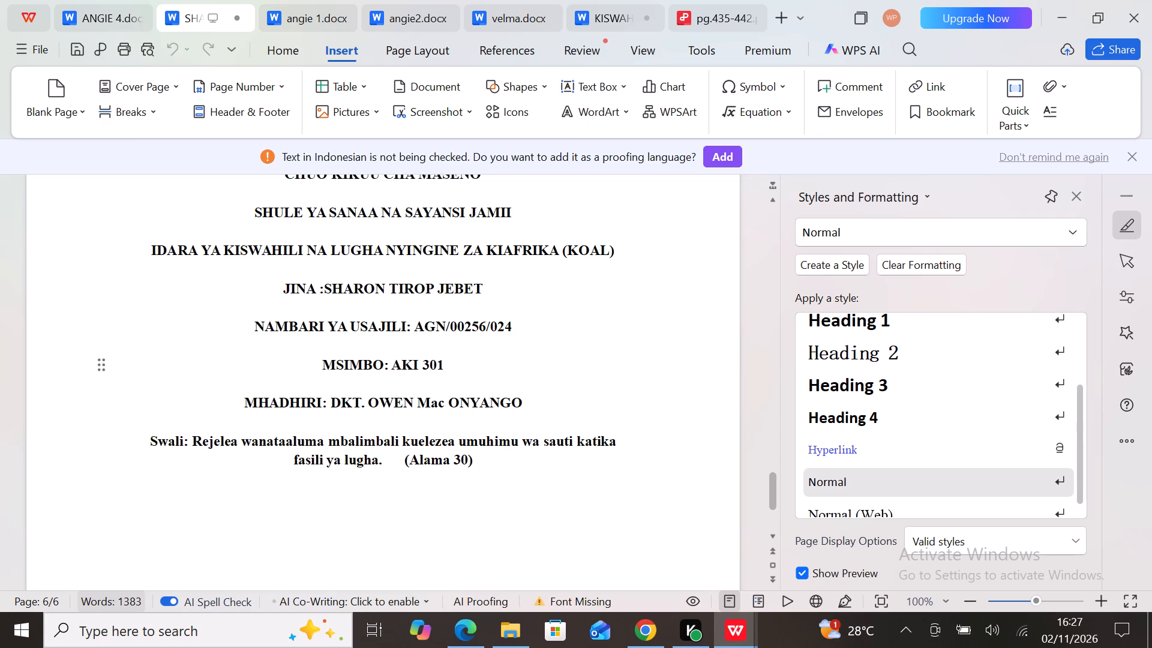
left_click_drag(305, 362, 391, 403)
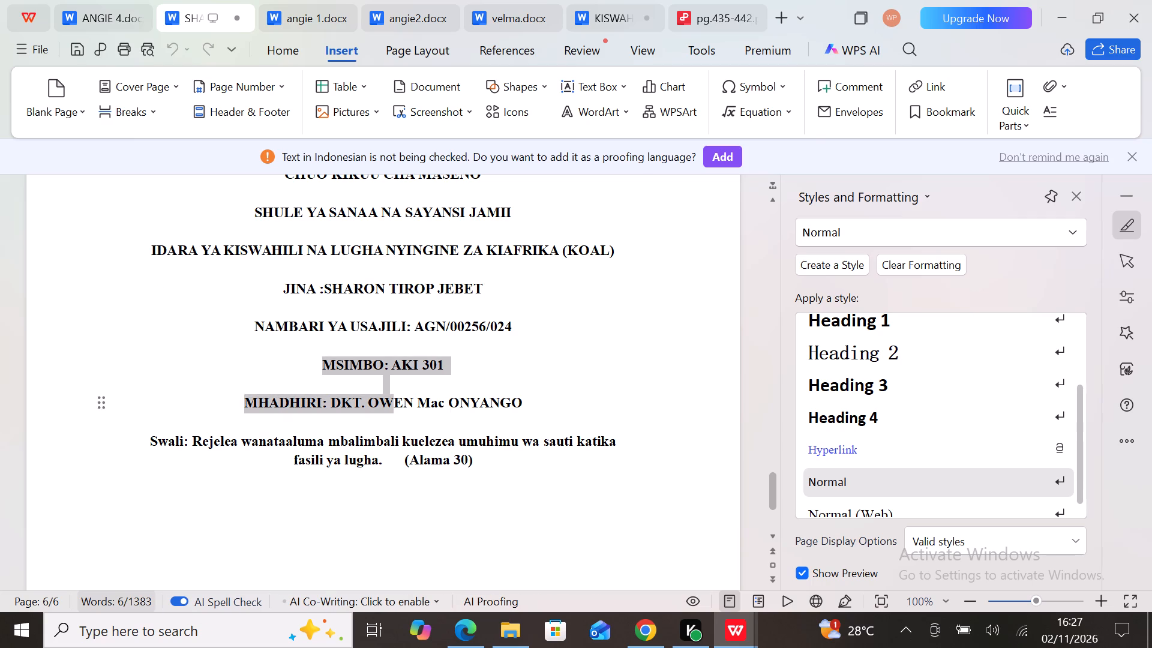
left_click_drag(391, 403, 323, 403)
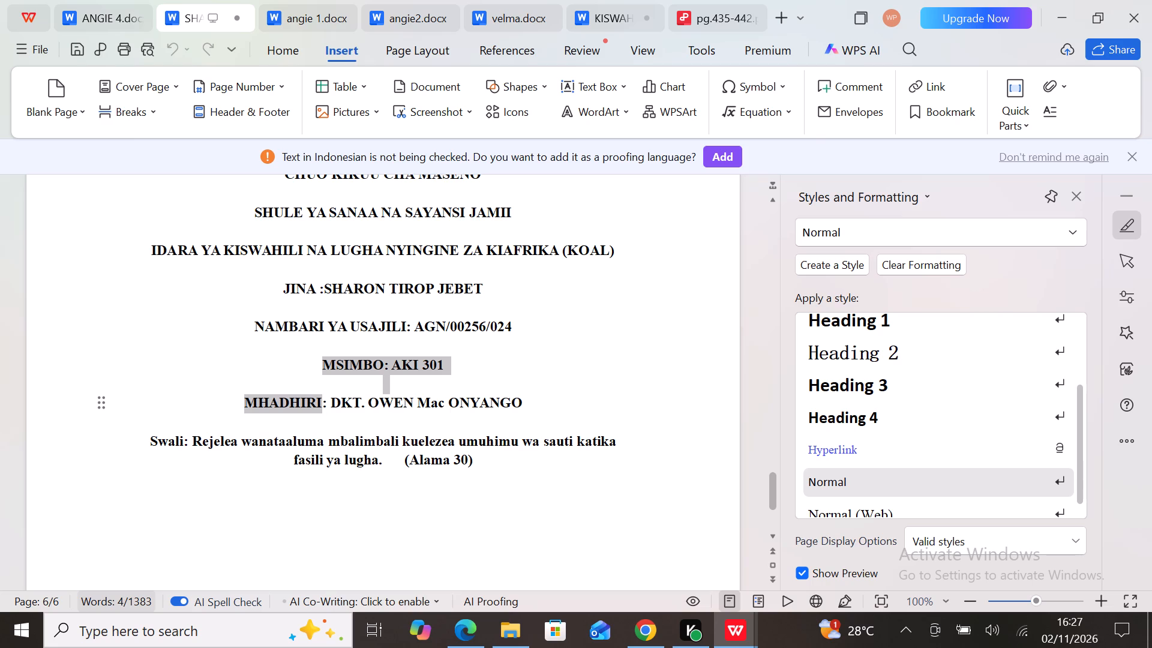
left_click_drag(323, 403, 323, 400)
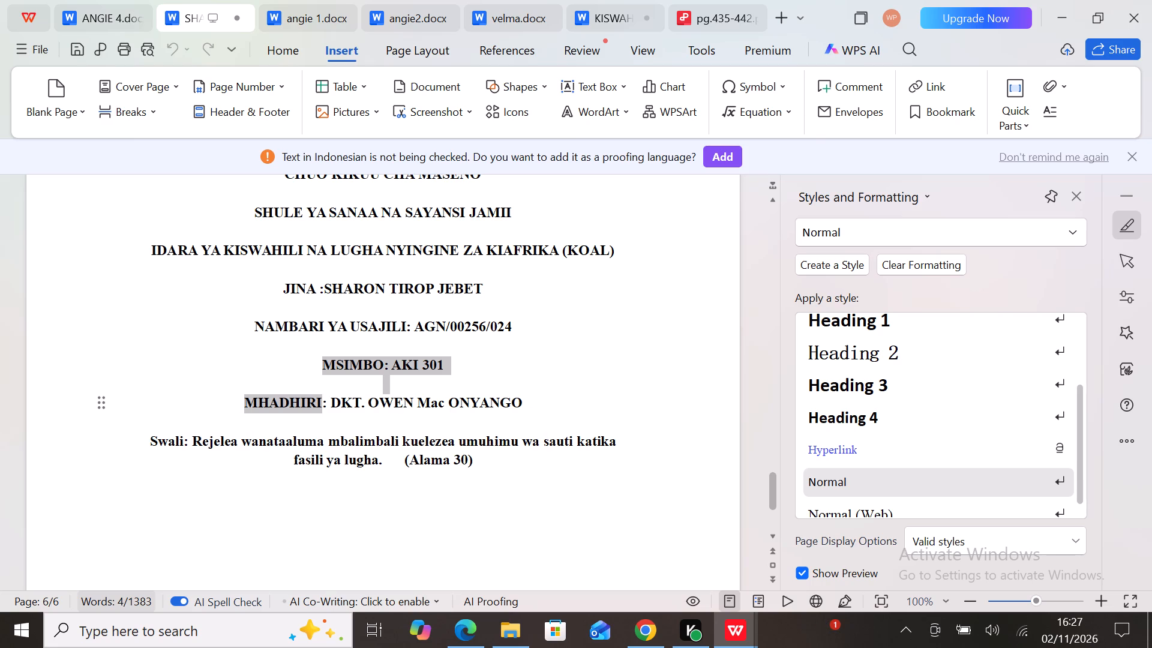
key("ctrl+c")
Paste the copied MSIMBO and MHADHIRI lines on a new line below "IDARA YA KISWAHILI..." on the KISWAHILI.docx cover page.
left_click(614, 22)
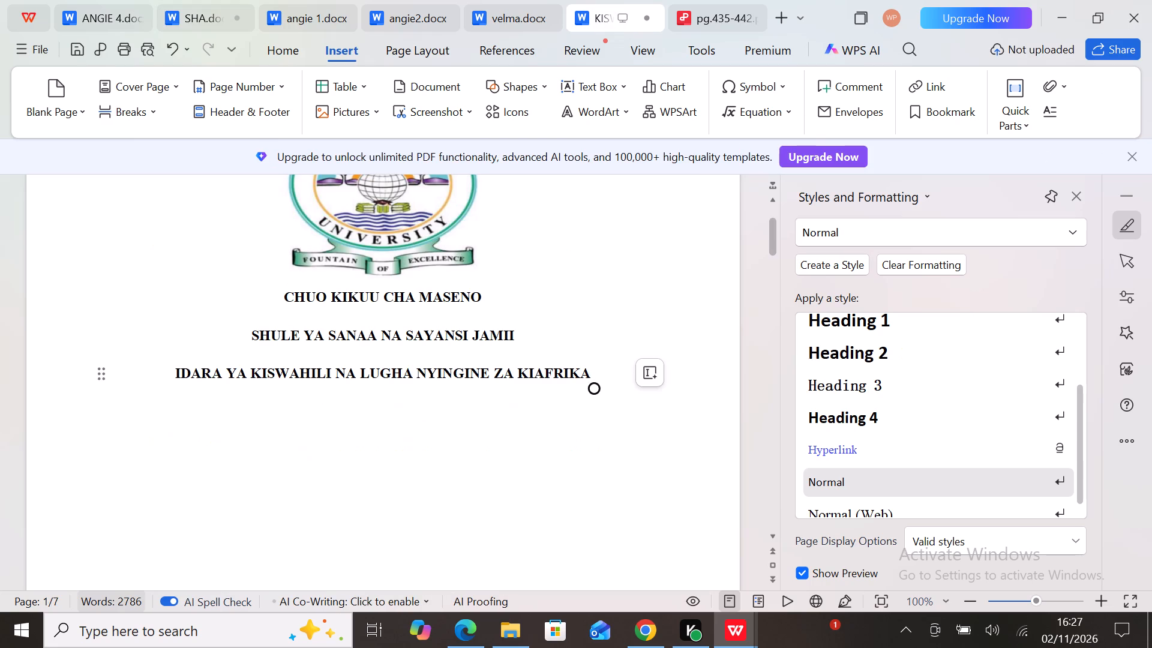
key("Return")
key("Return")
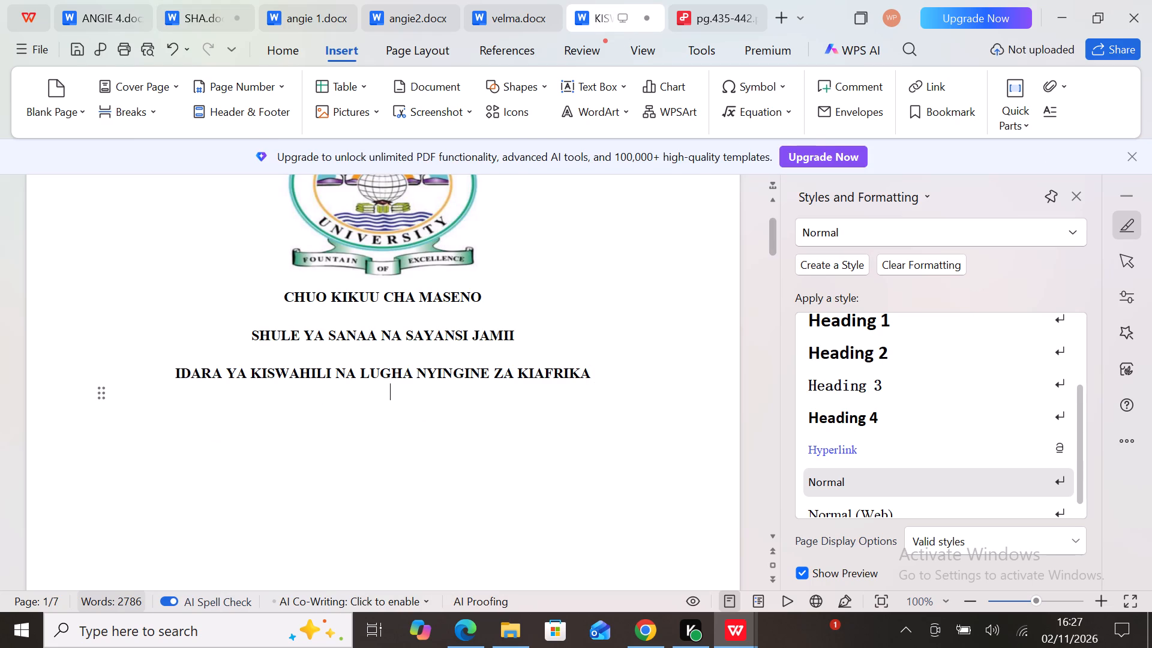
key("ctrl+v")
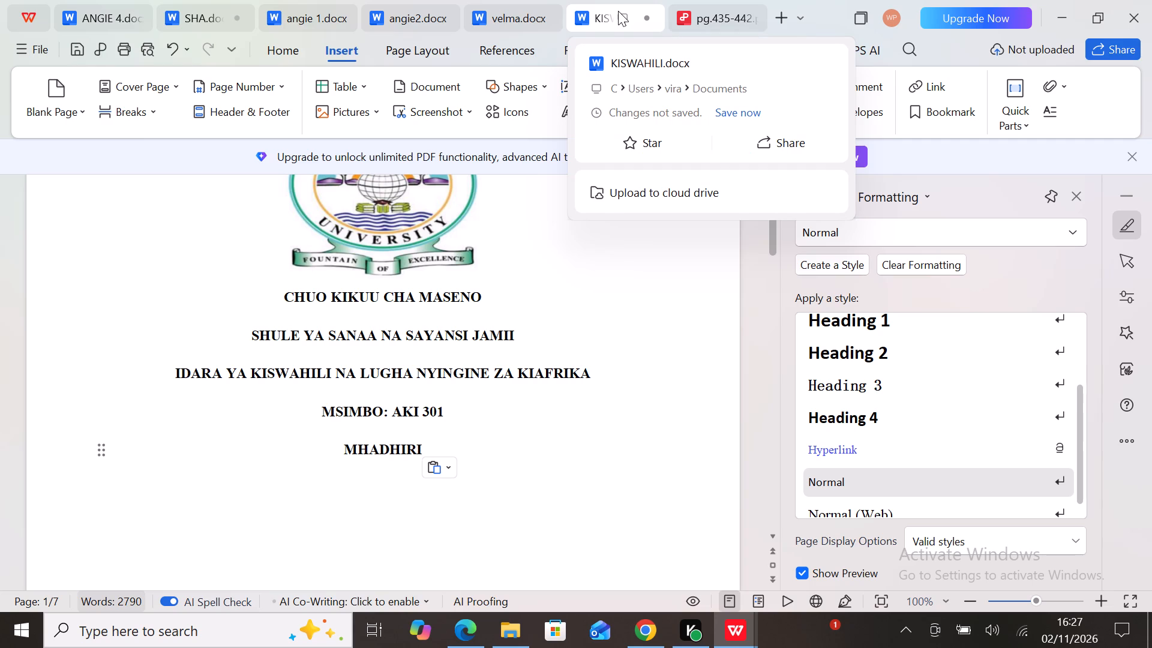
Complete the lecturer line as "MHADHIRI; Prof INDENDE" and start one new empty line below it.
key("semicolon")
key("space")
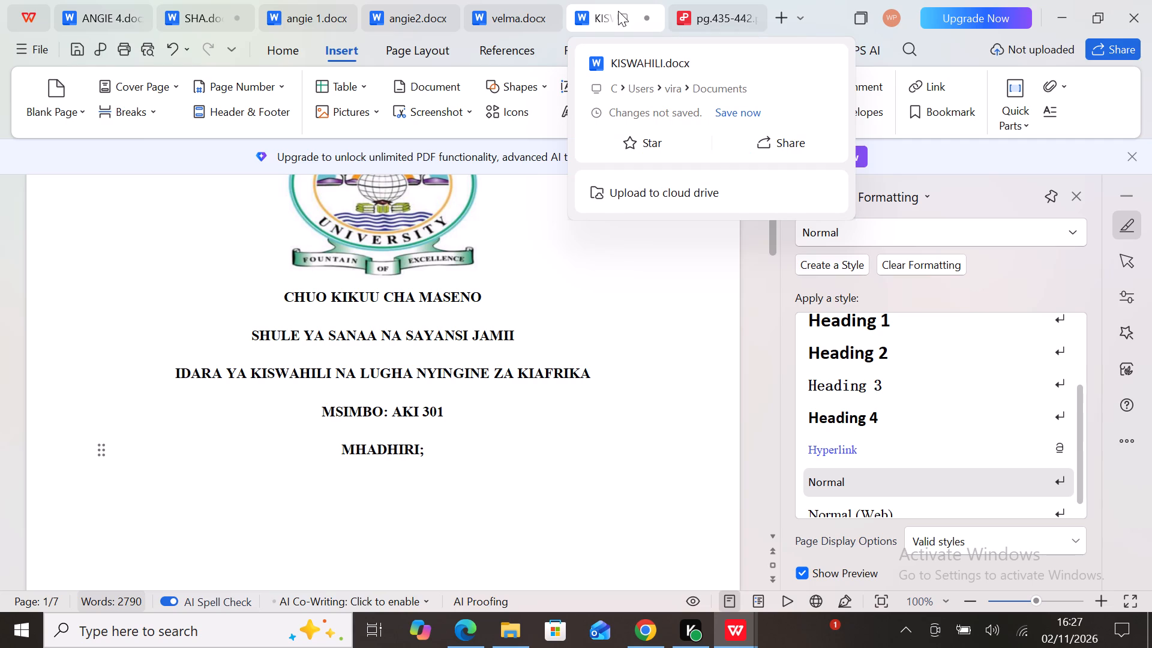
key("p")
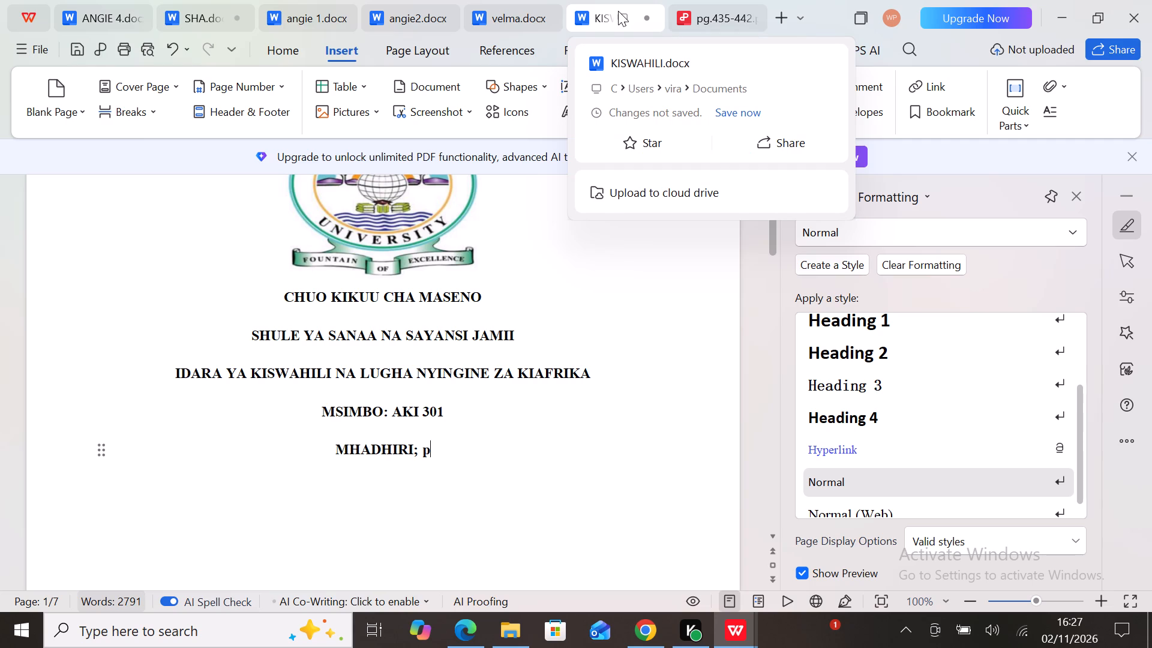
key("BackSpace")
key("p")
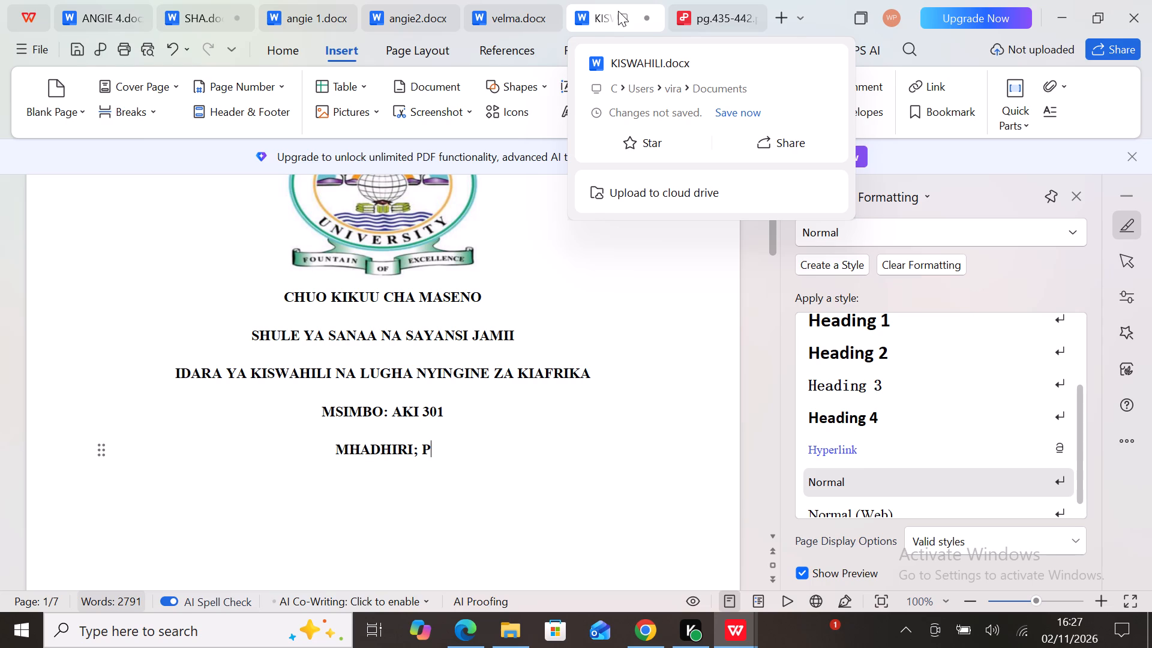
type("rof")
key("space")
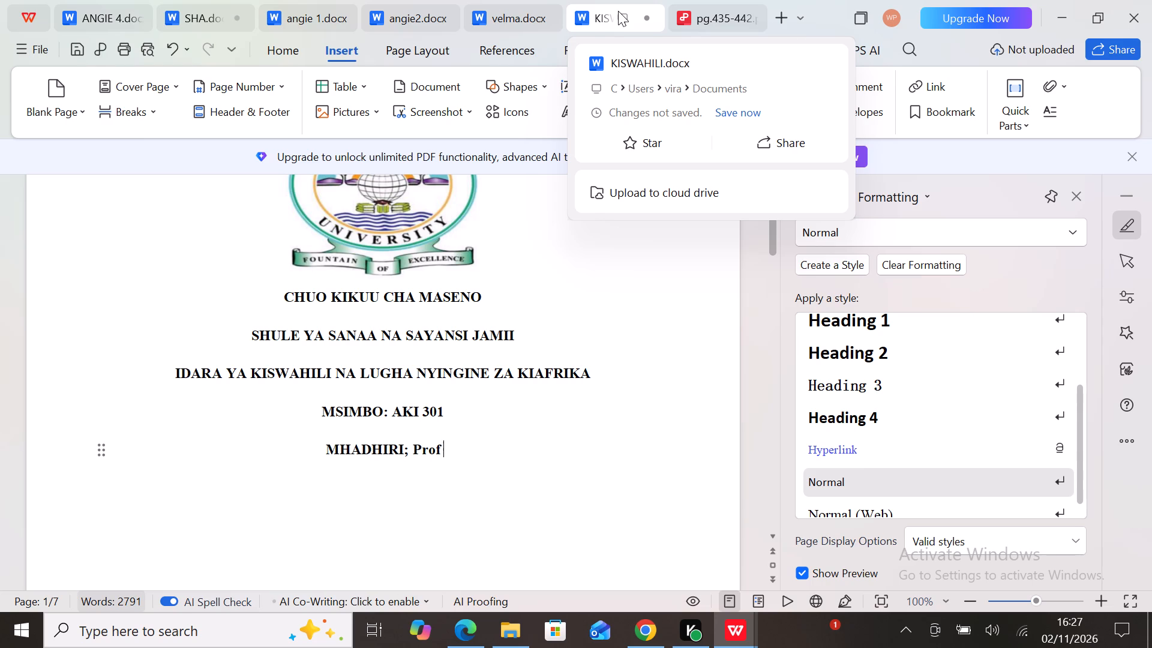
key("i")
type("NDENDE")
key("space")
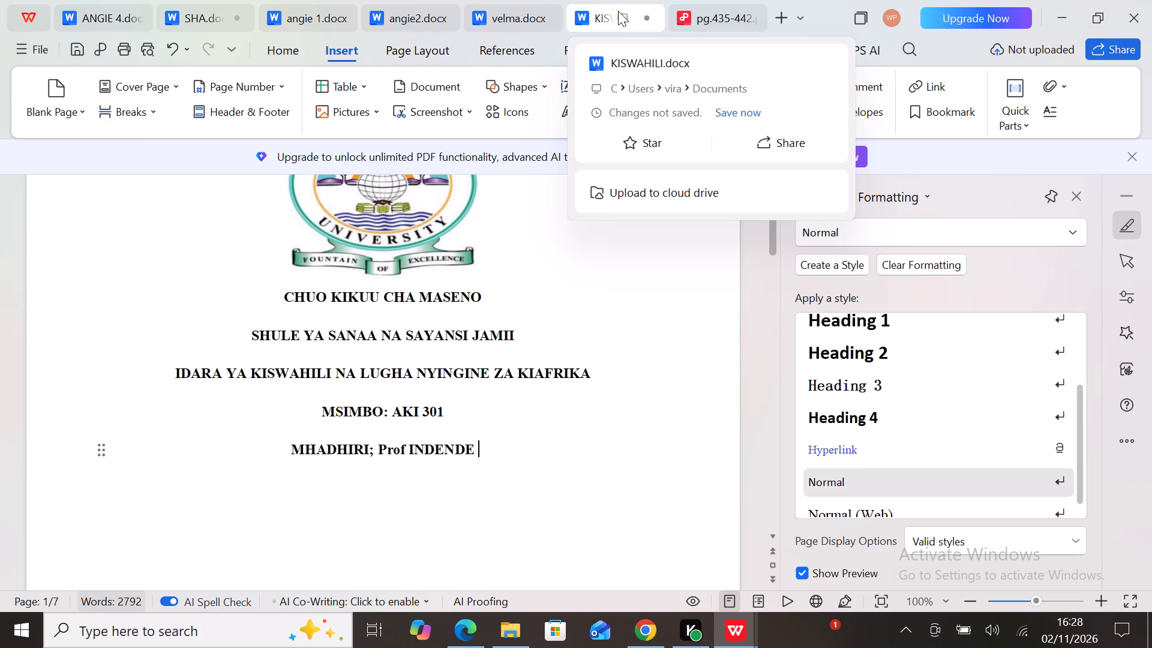
key("Return")
key("Return")
key("Return")
key("Return")
key("BackSpace")
key("BackSpace")
key("BackSpace")
Add a blank line above the Maseno University logo and use spaces to bring the logo back to the page centre.
left_click_drag(557, 381, 565, 602)
left_click(218, 273)
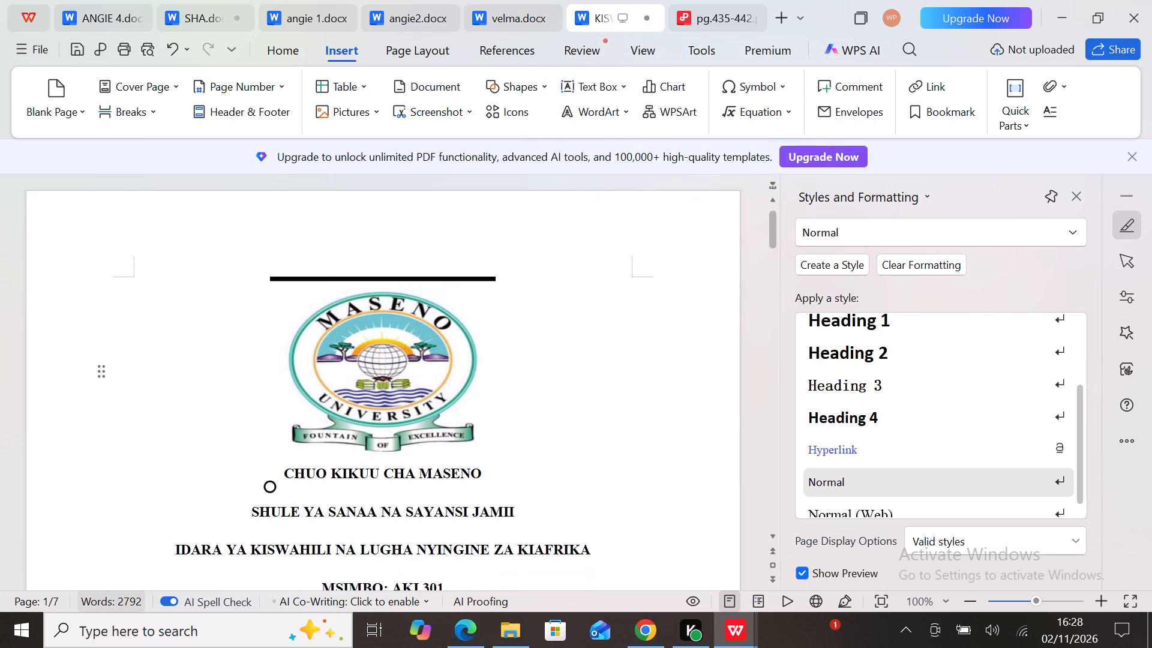
left_click(253, 279)
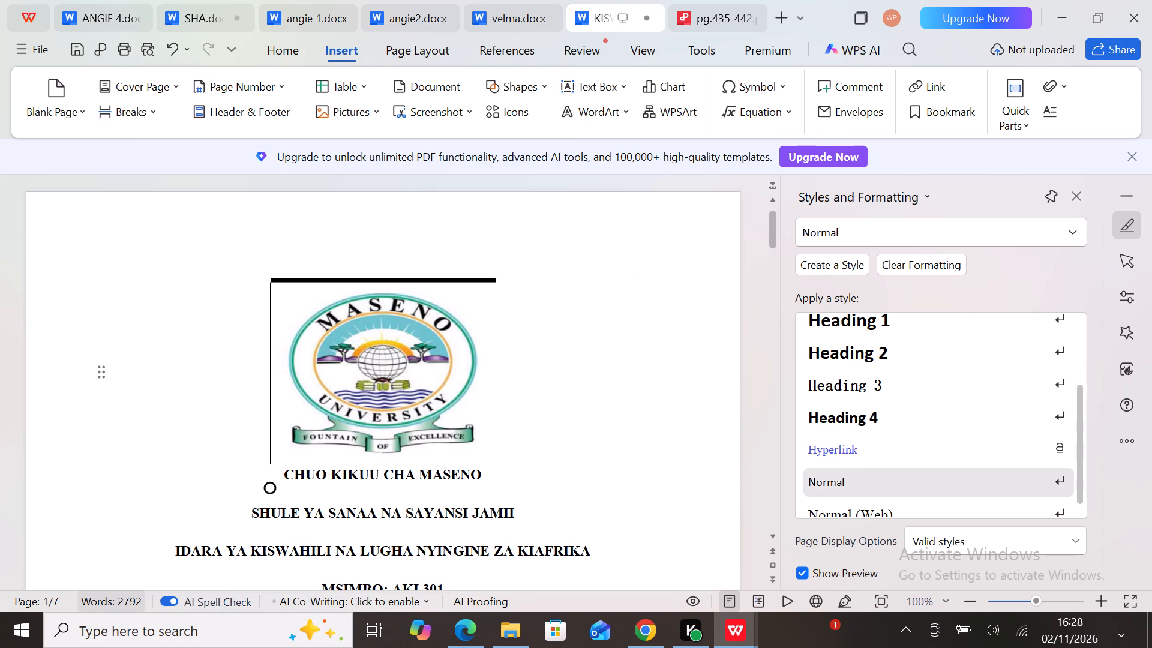
key("BackSpace")
key("BackSpace")
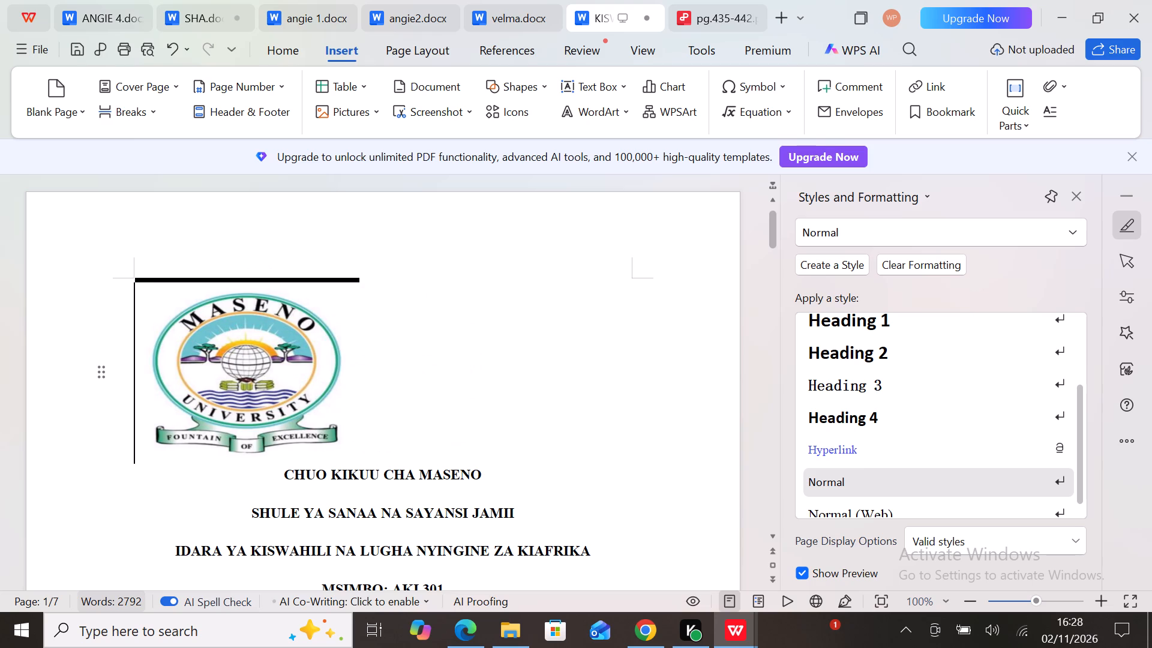
key("Return")
key("Return")
key("BackSpace")
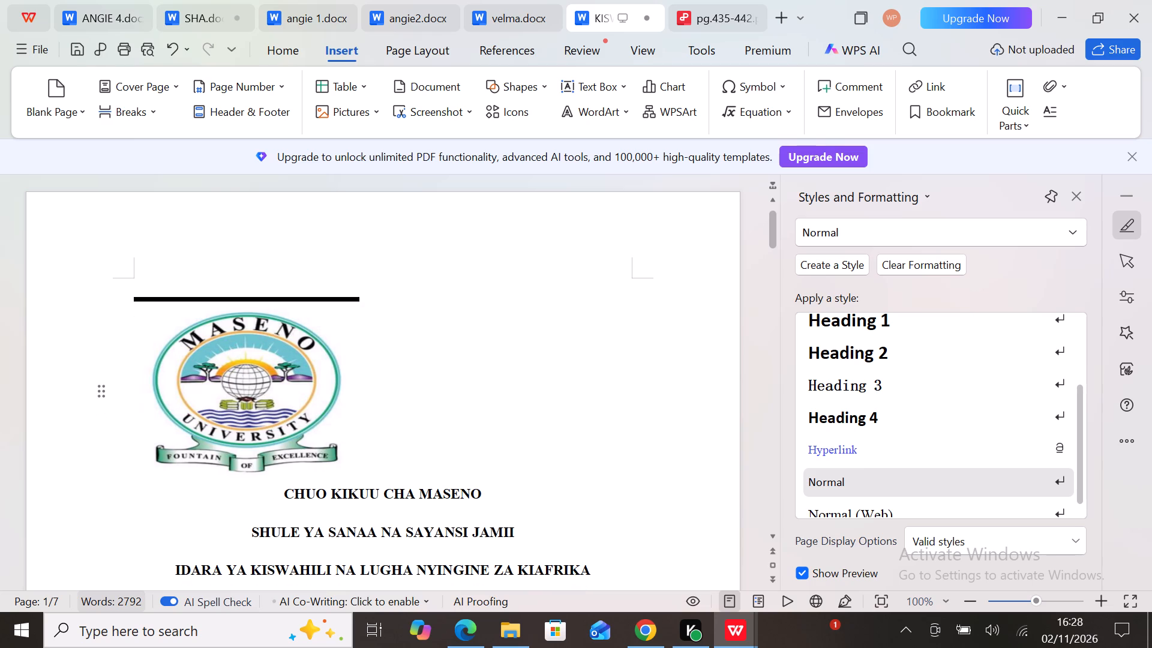
key("space")
key("space")
key("space")
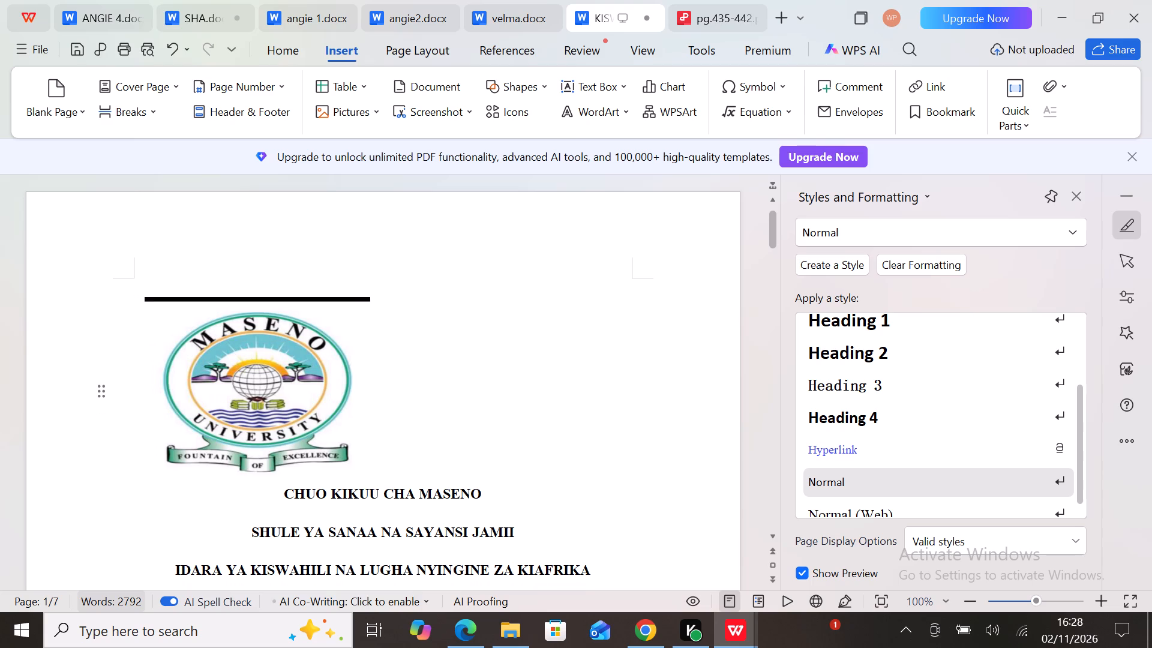
key("space")
key("space")
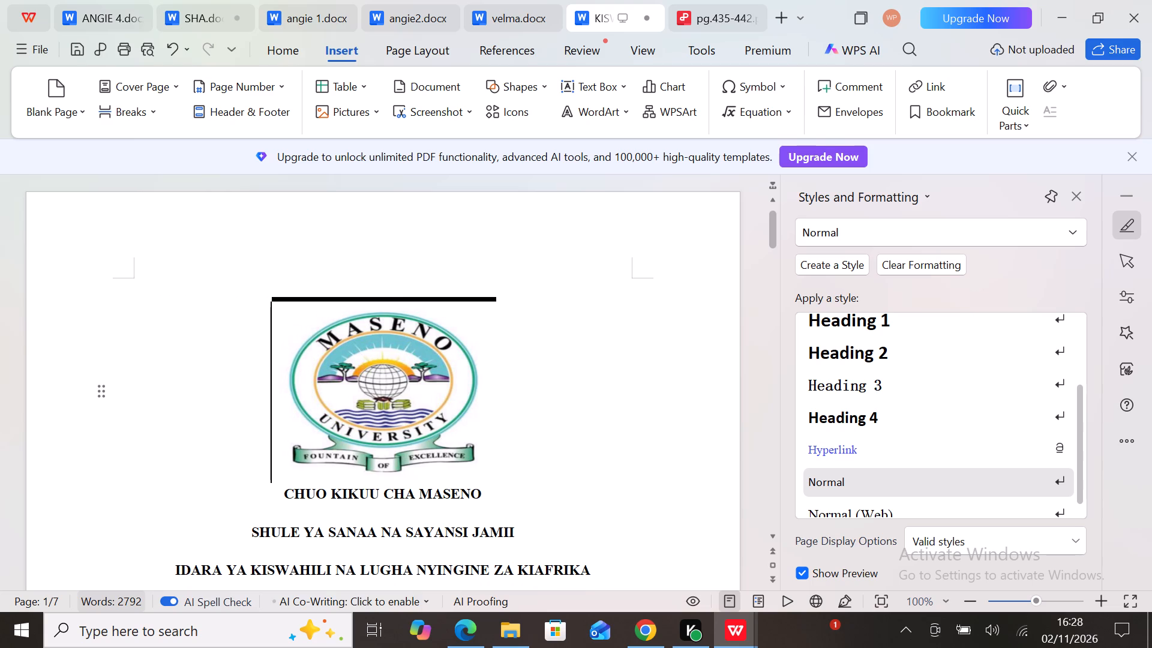
key("space")
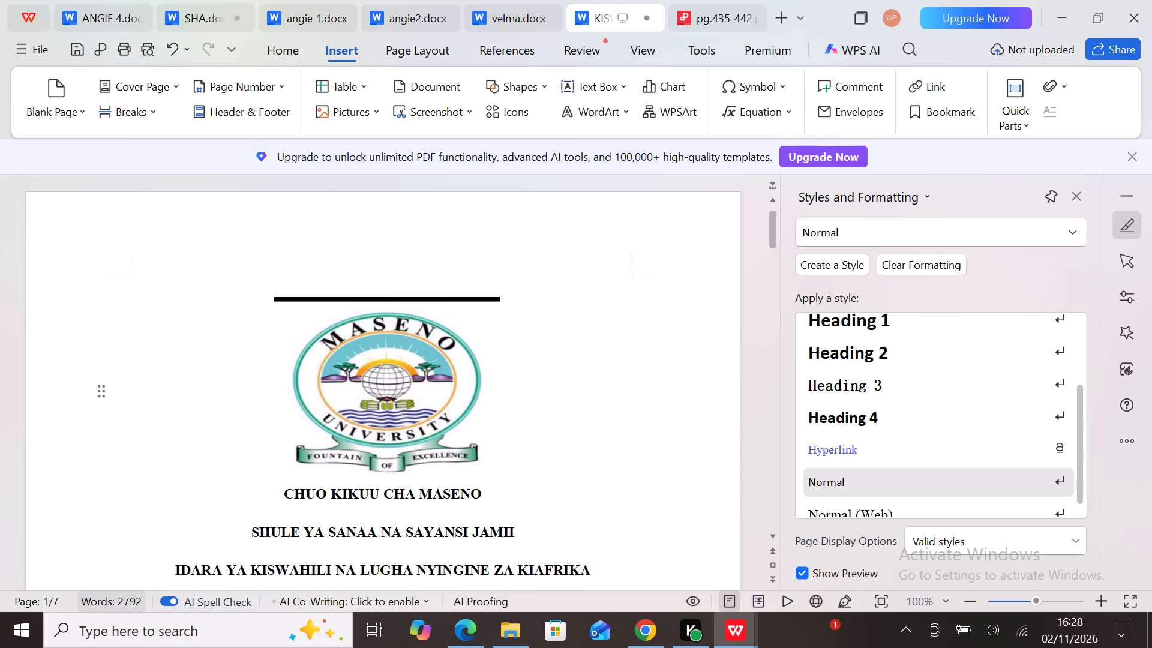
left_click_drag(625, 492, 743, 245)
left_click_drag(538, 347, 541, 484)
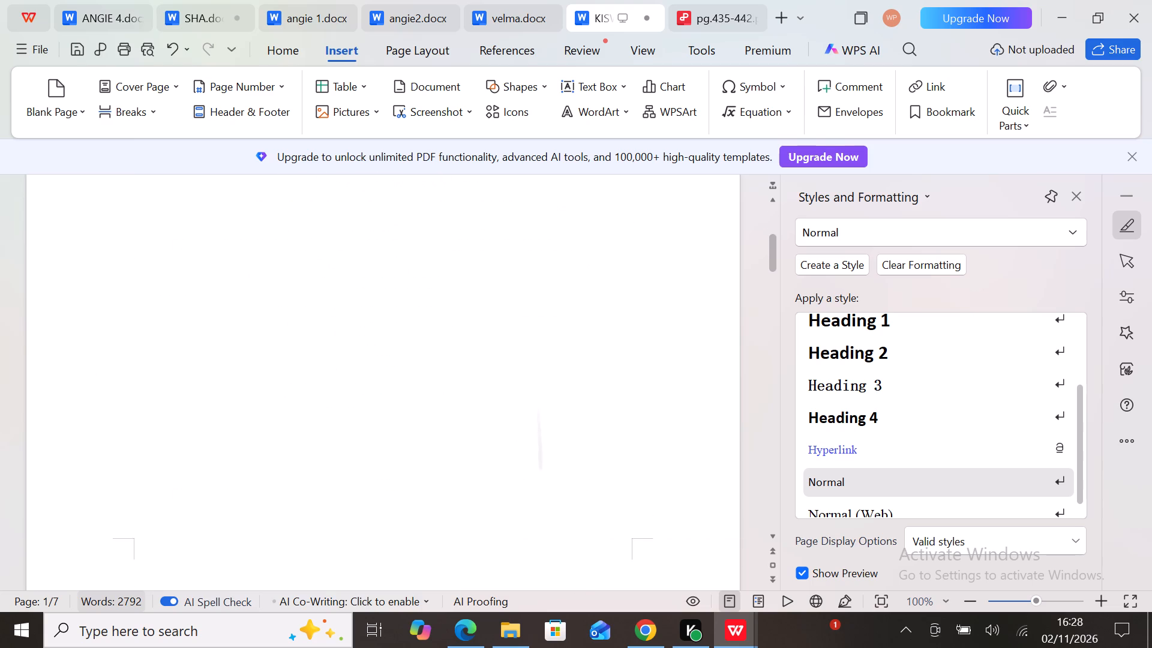
Change the course code in the MSIMBO line of the cover page to AKI 303.
left_click_drag(541, 484, 545, 593)
left_click_drag(580, 392, 583, 481)
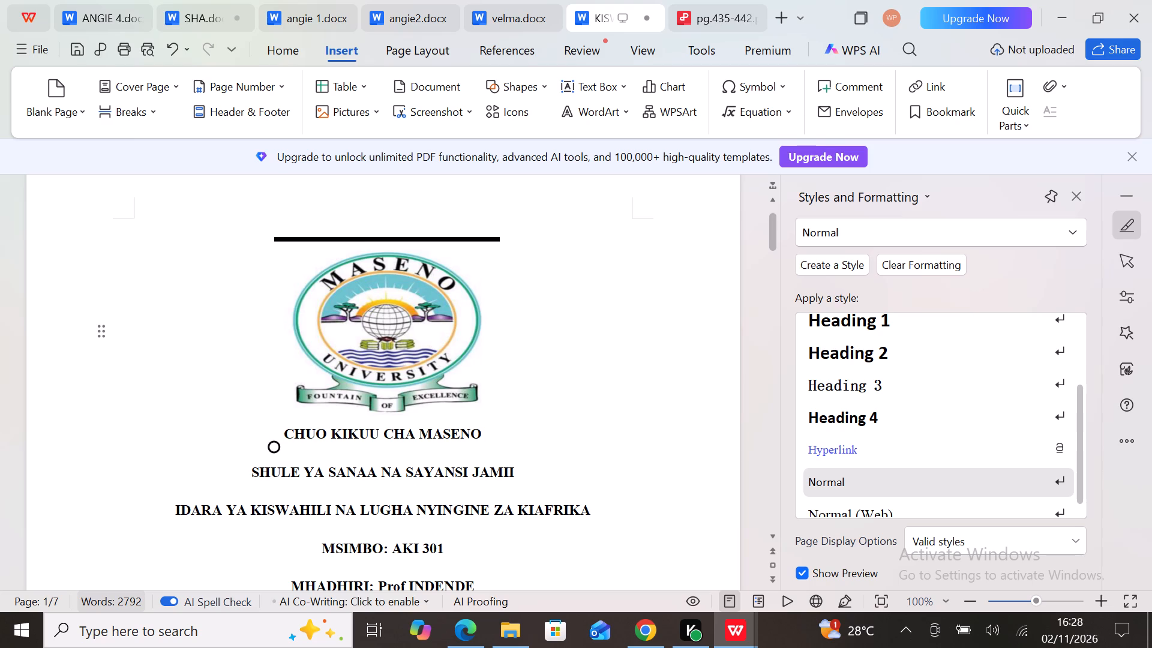
left_click_drag(592, 497, 610, 319)
left_click(448, 359)
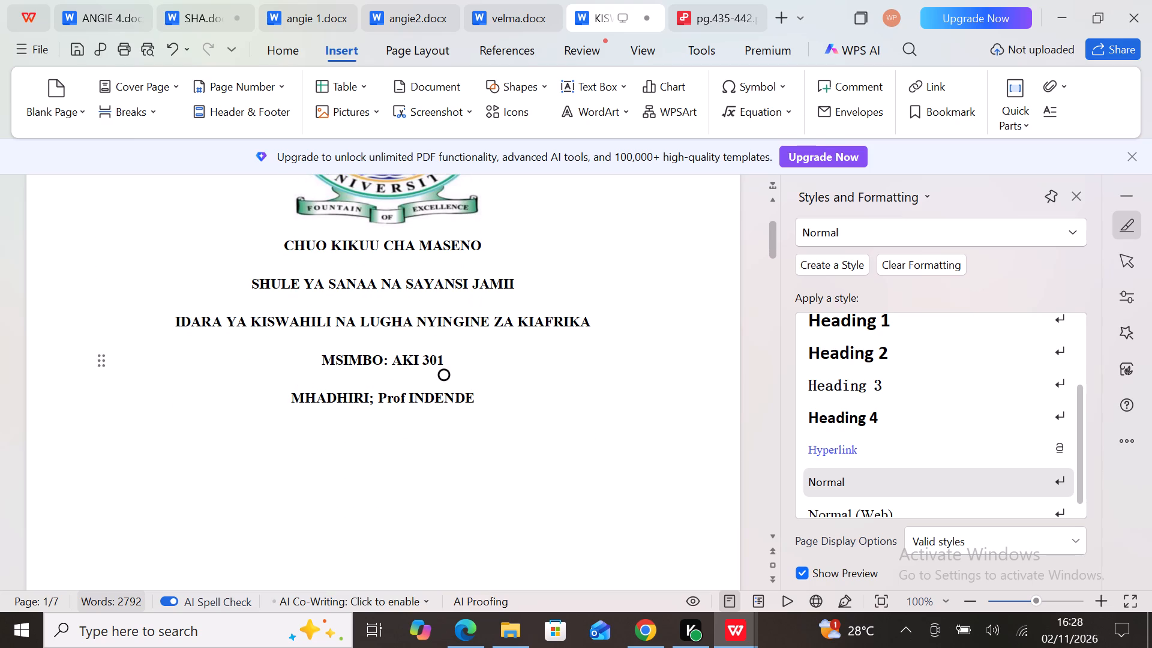
key("BackSpace")
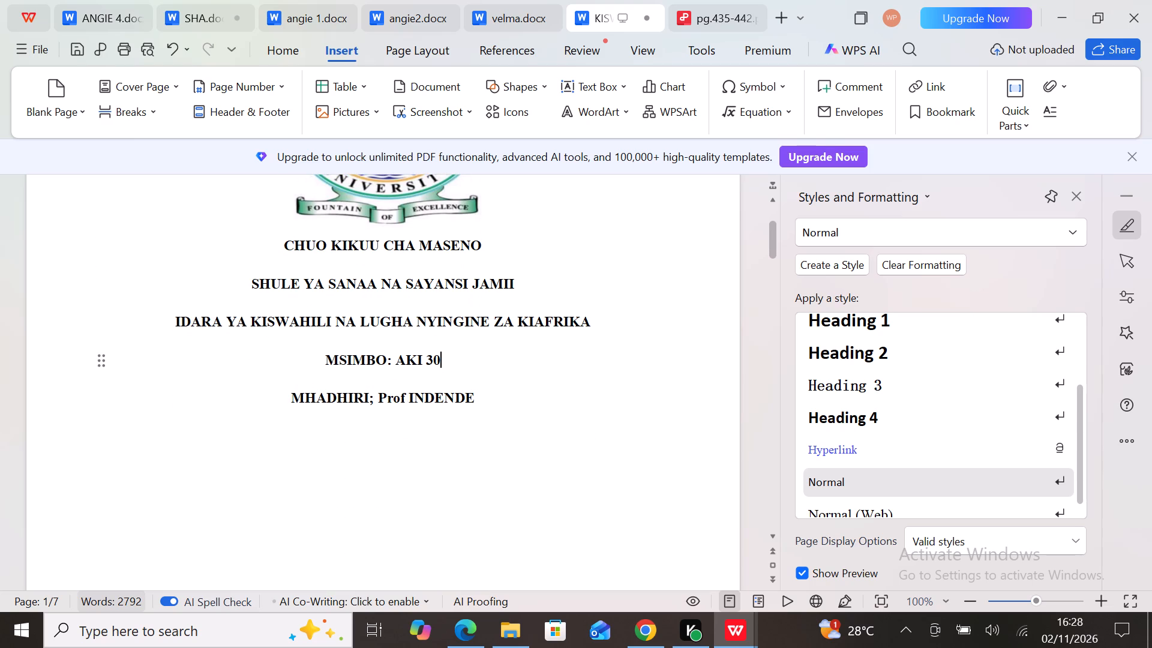
key("3")
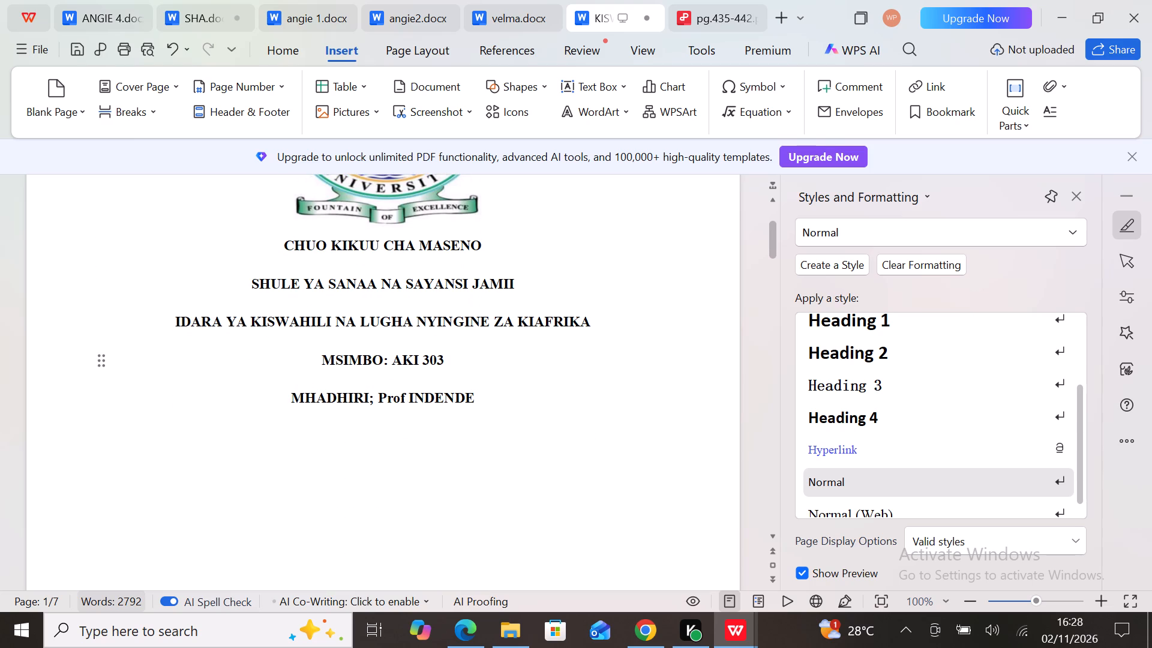
key("Down")
key("Down")
key("Down")
left_click(335, 97)
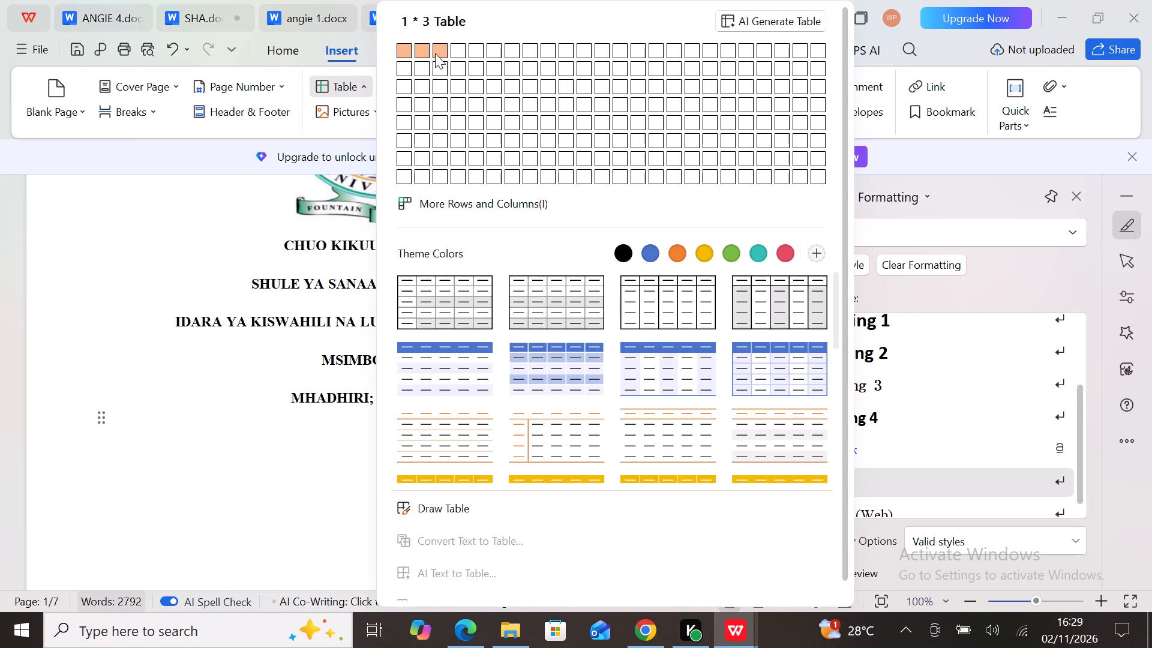
left_click(440, 179)
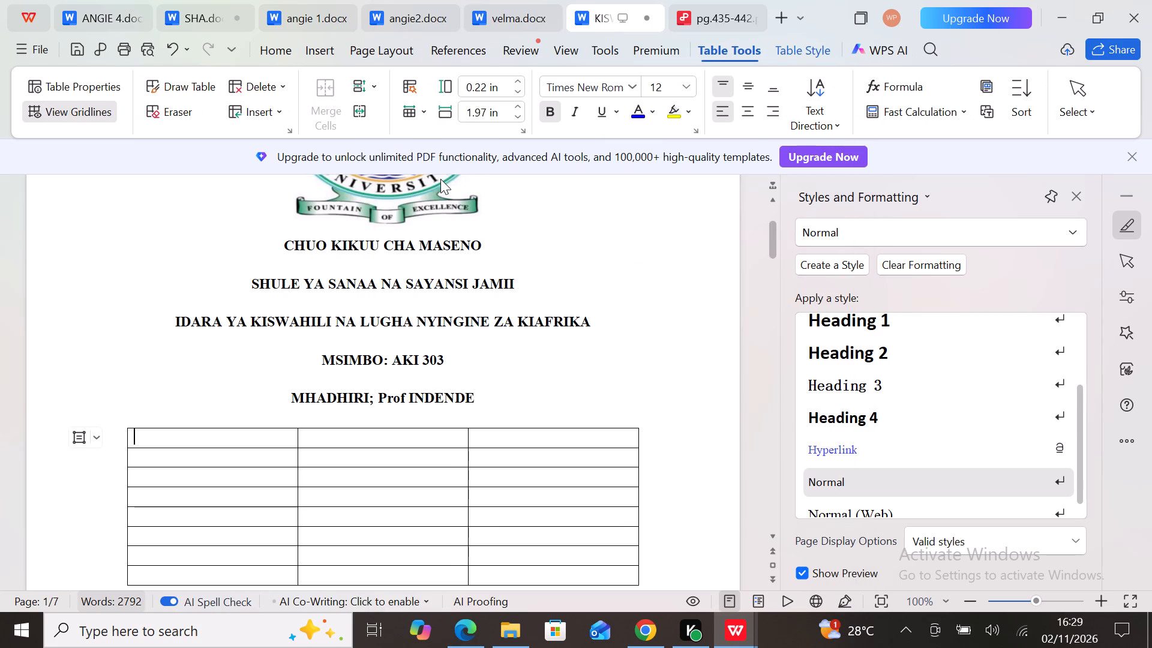
Enter the headings "MAJINA" and "NAMBARI YA USAJILI" in the first two cells of the table's top row.
type("MAJINA")
key("space")
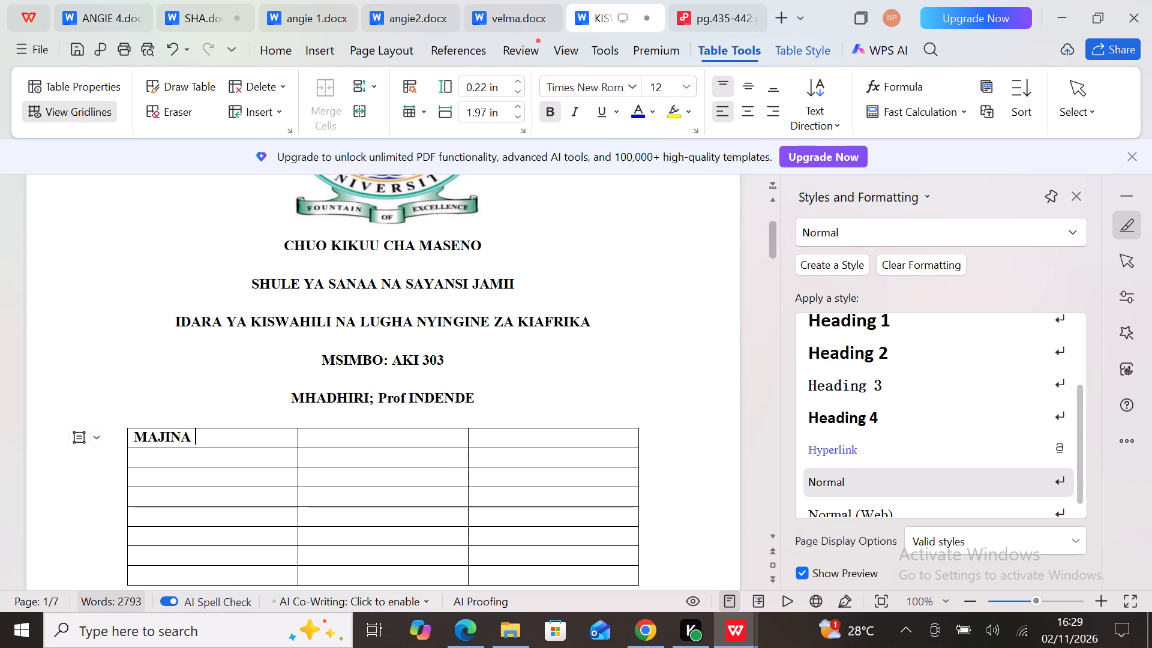
left_click(373, 444)
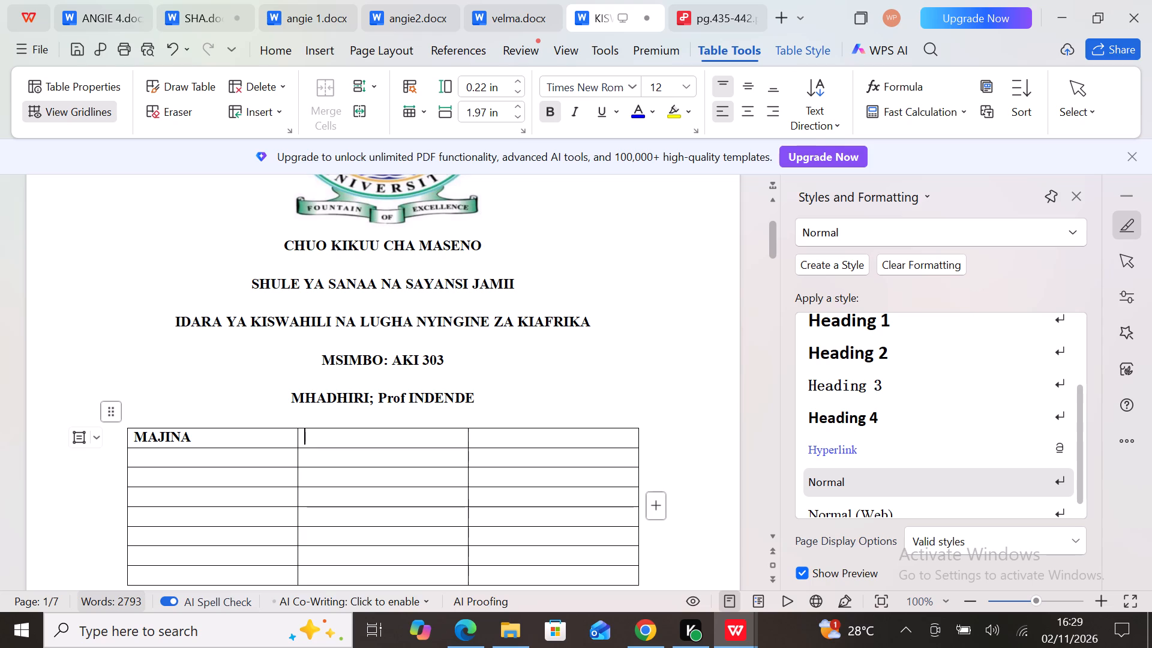
type("NAMAB")
key("BackSpace")
key("BackSpace")
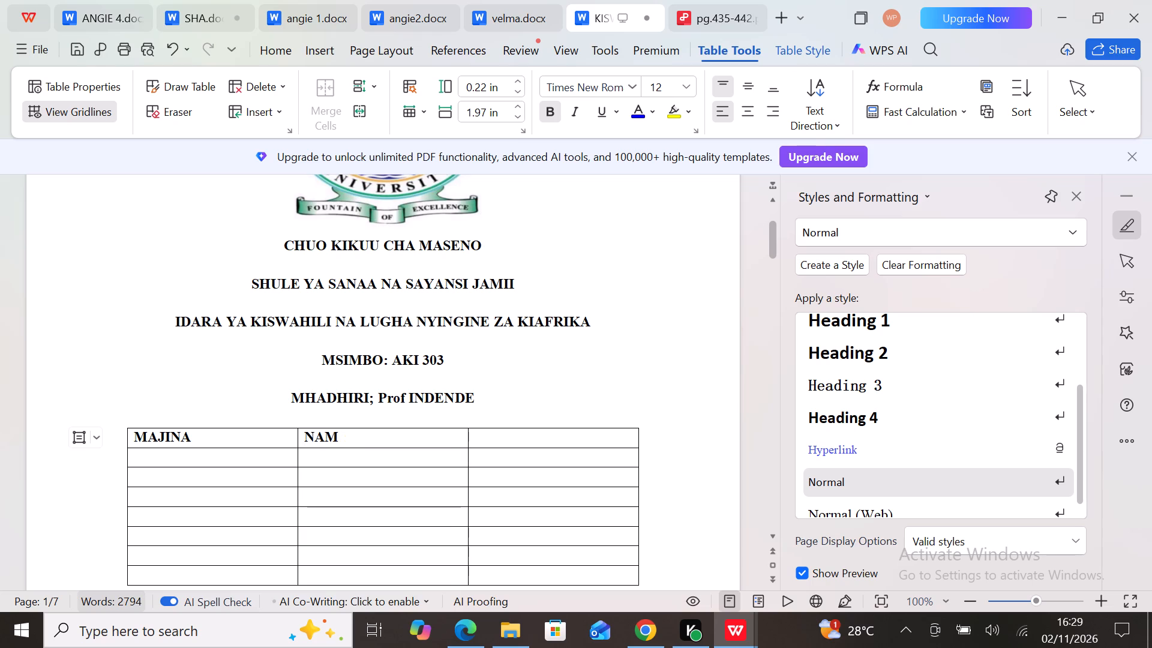
type("BARI YA U")
type("SAJILI")
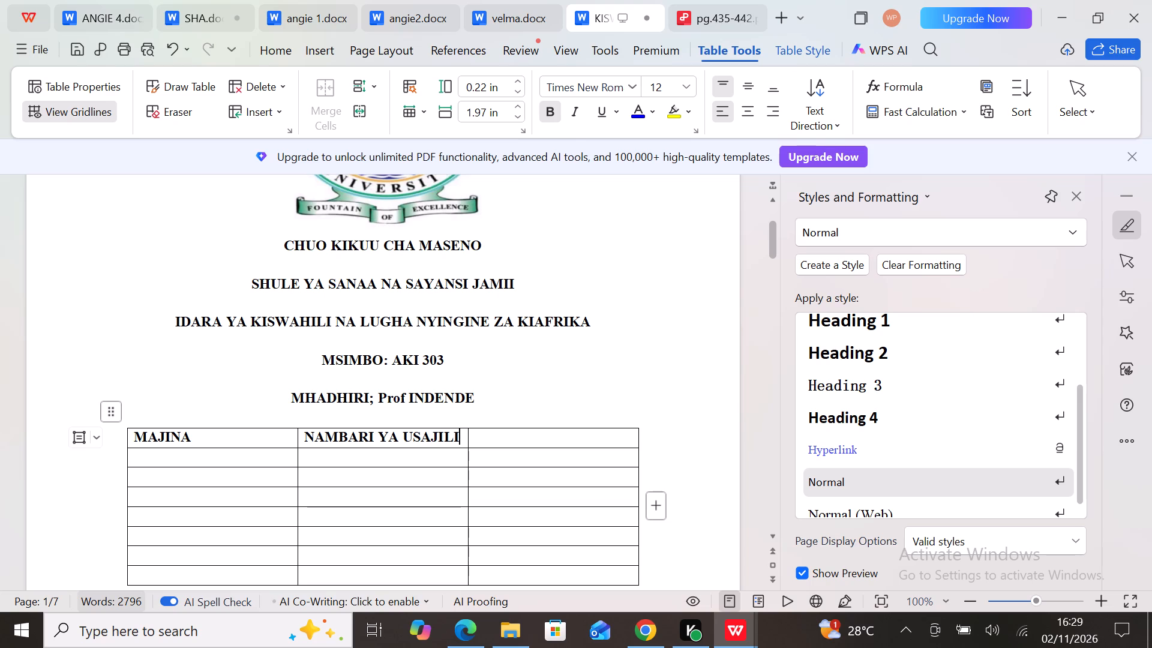
Try the heading "NAMABARI" in the third cell of the table's top row, clear it and enter "N" instead.
left_click(487, 435)
type("NAMABARI")
key("space")
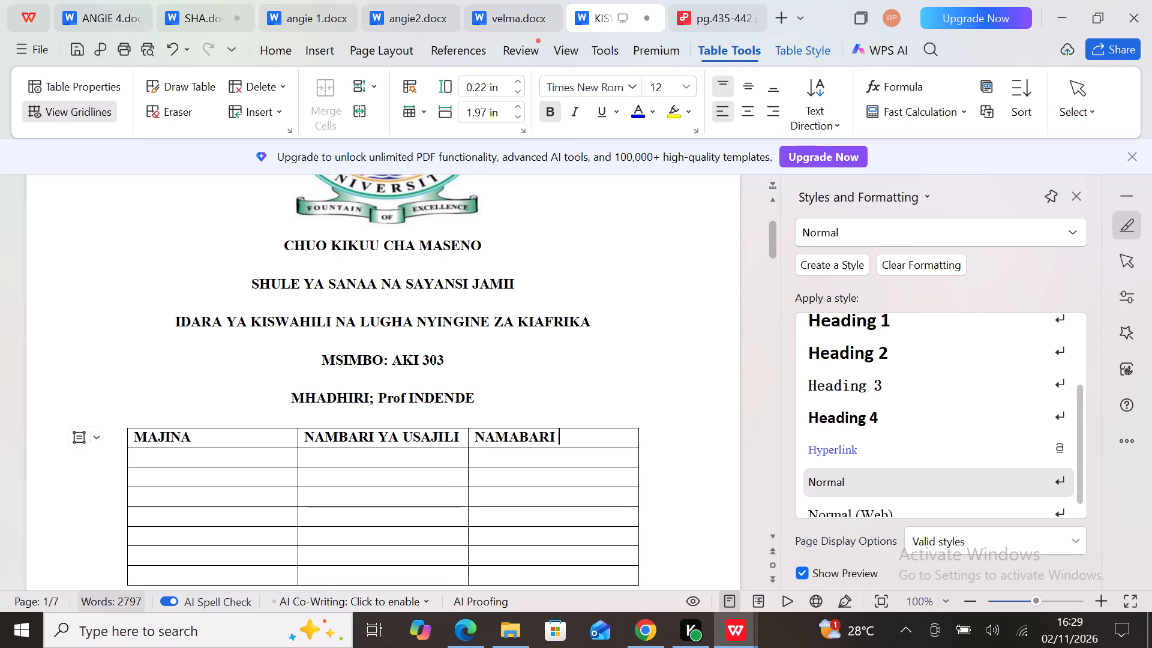
key("BackSpace")
key("BackSpace")
key("BackSpace")
key("BackSpace")
key("BackSpace")
key("BackSpace")
key("BackSpace")
key("BackSpace")
key("BackSpace")
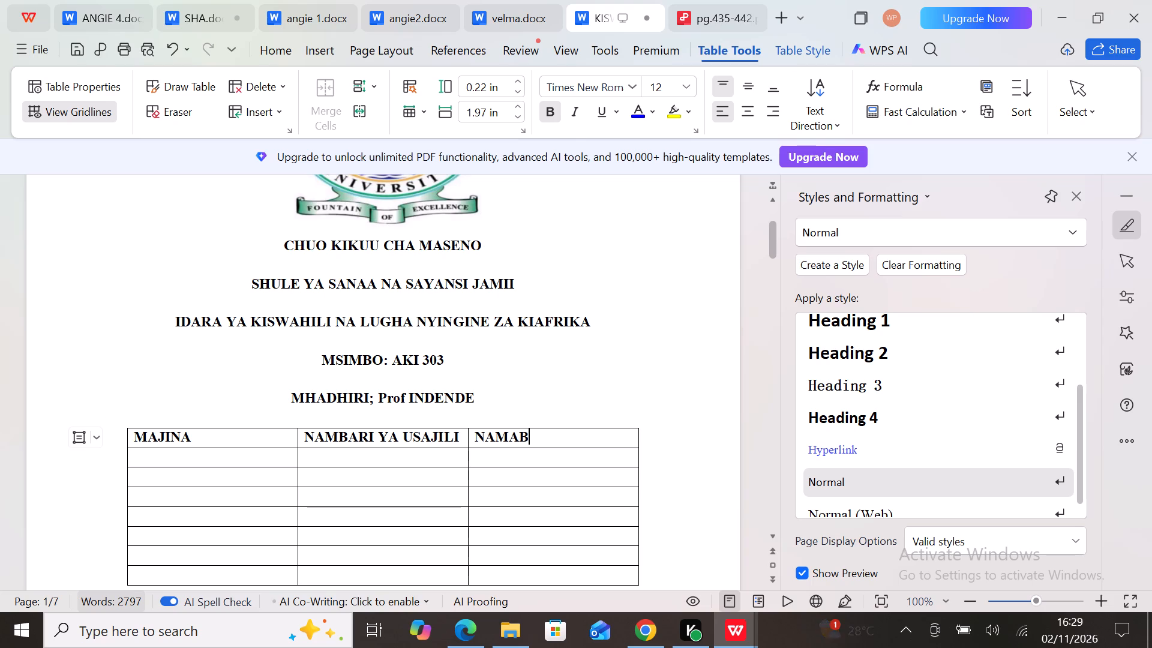
key("BackSpace")
key("n")
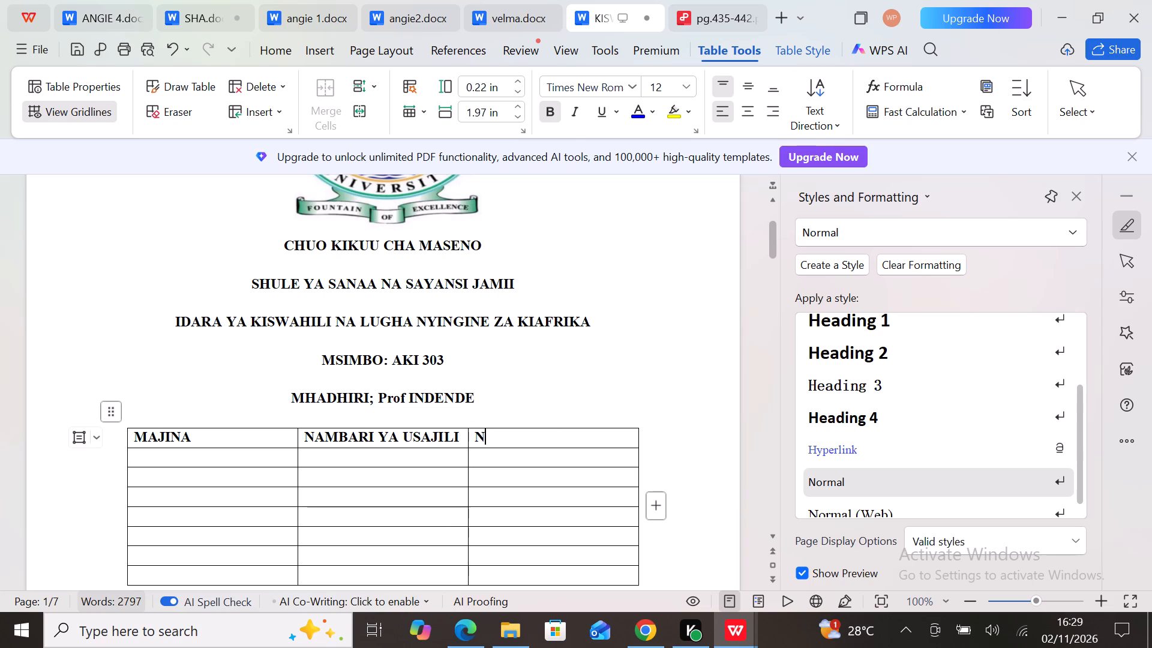
Delete the "NAMBARI YA USAJILI" cell from the table's top row, shifting cells left.
left_click(465, 436)
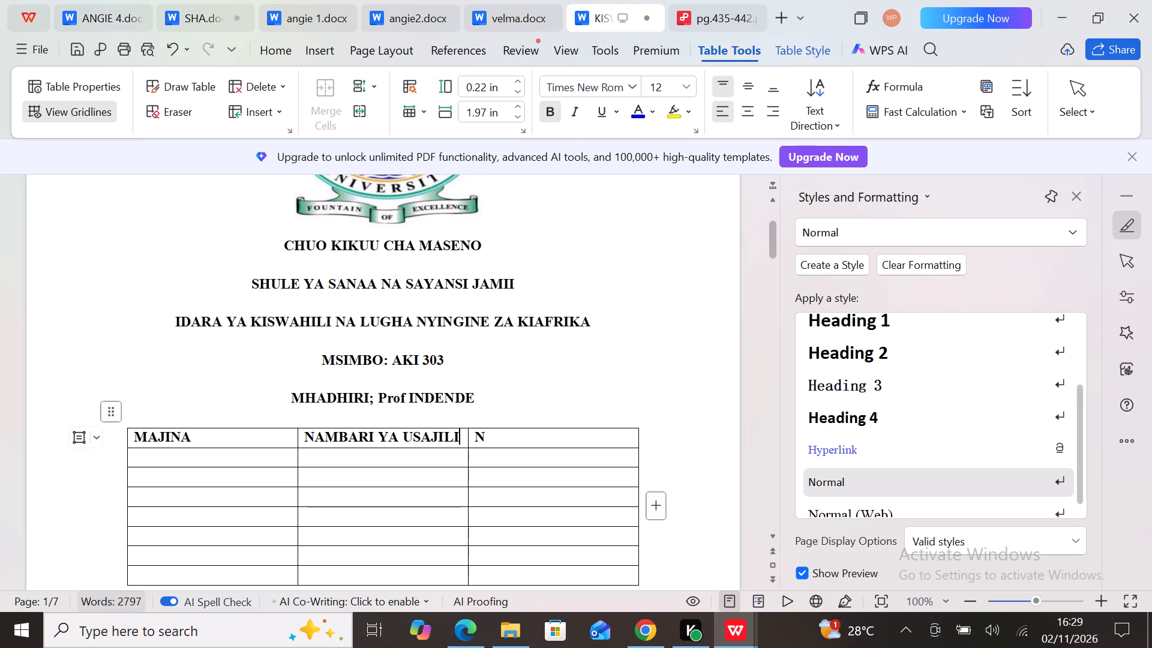
right_click(469, 436)
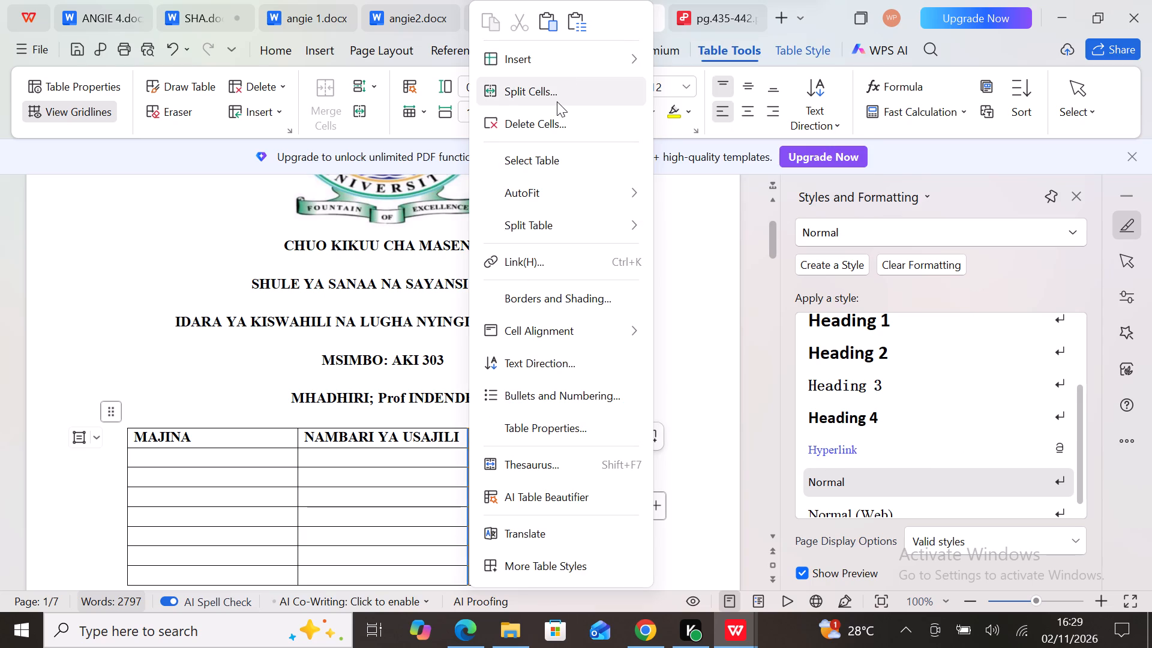
left_click(559, 131)
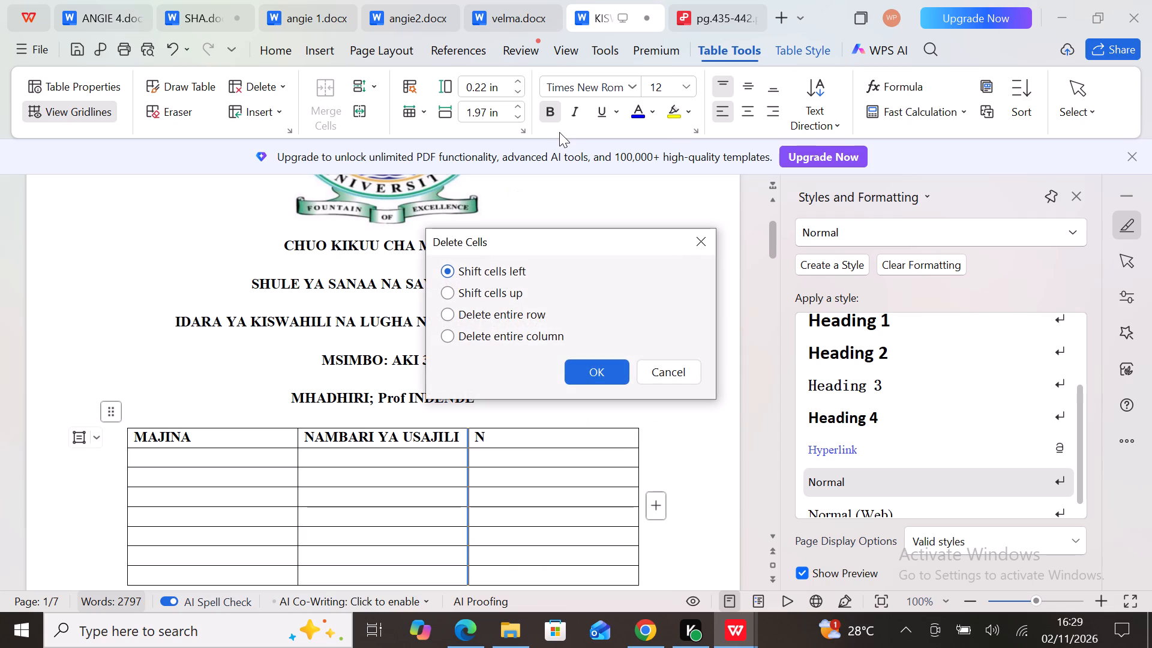
left_click(605, 374)
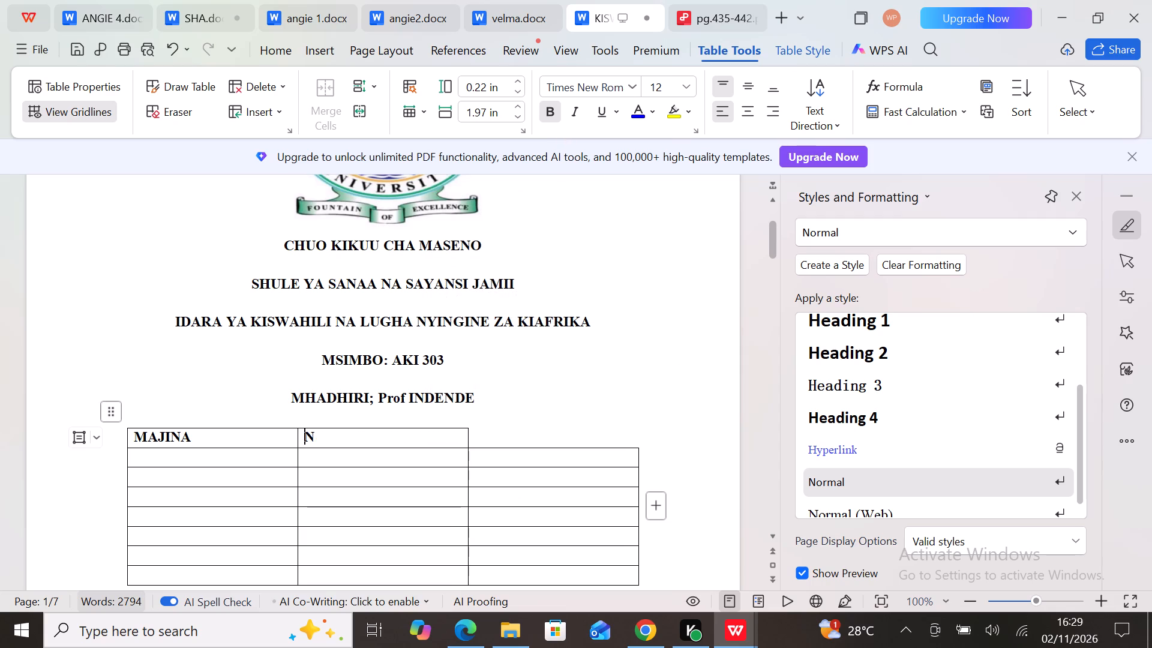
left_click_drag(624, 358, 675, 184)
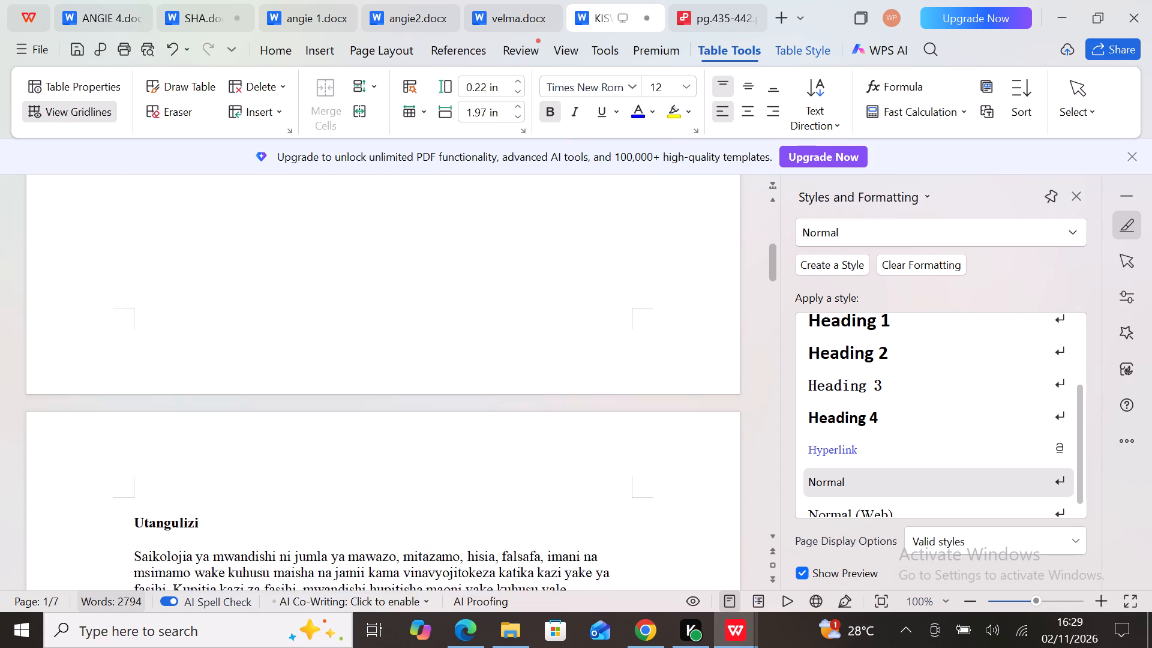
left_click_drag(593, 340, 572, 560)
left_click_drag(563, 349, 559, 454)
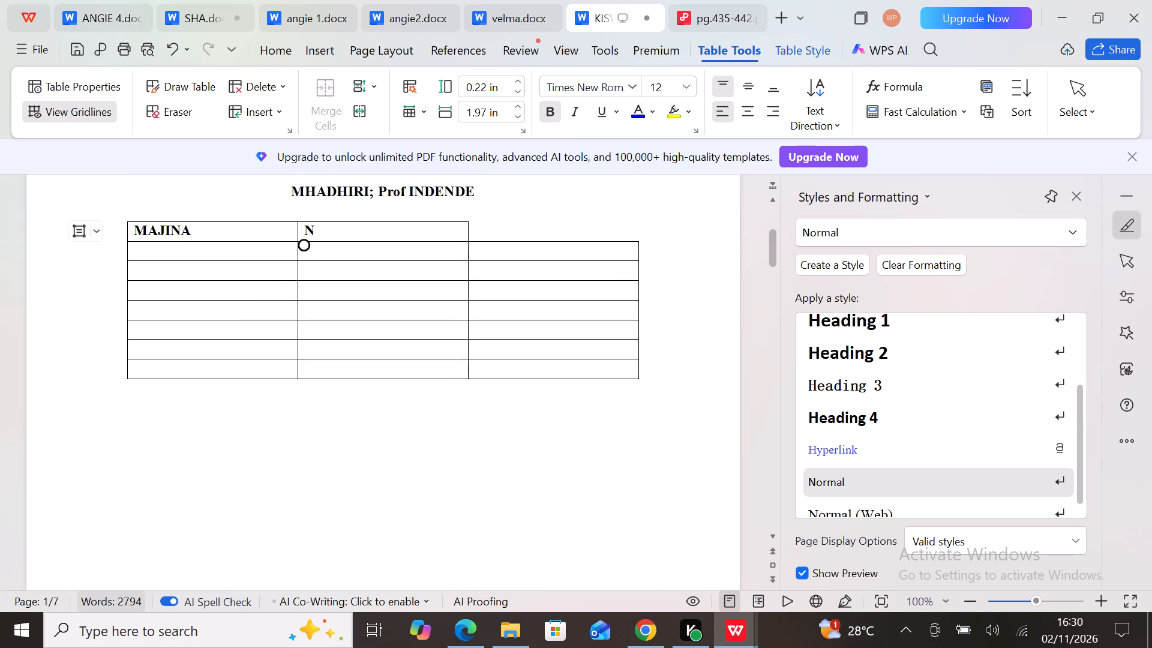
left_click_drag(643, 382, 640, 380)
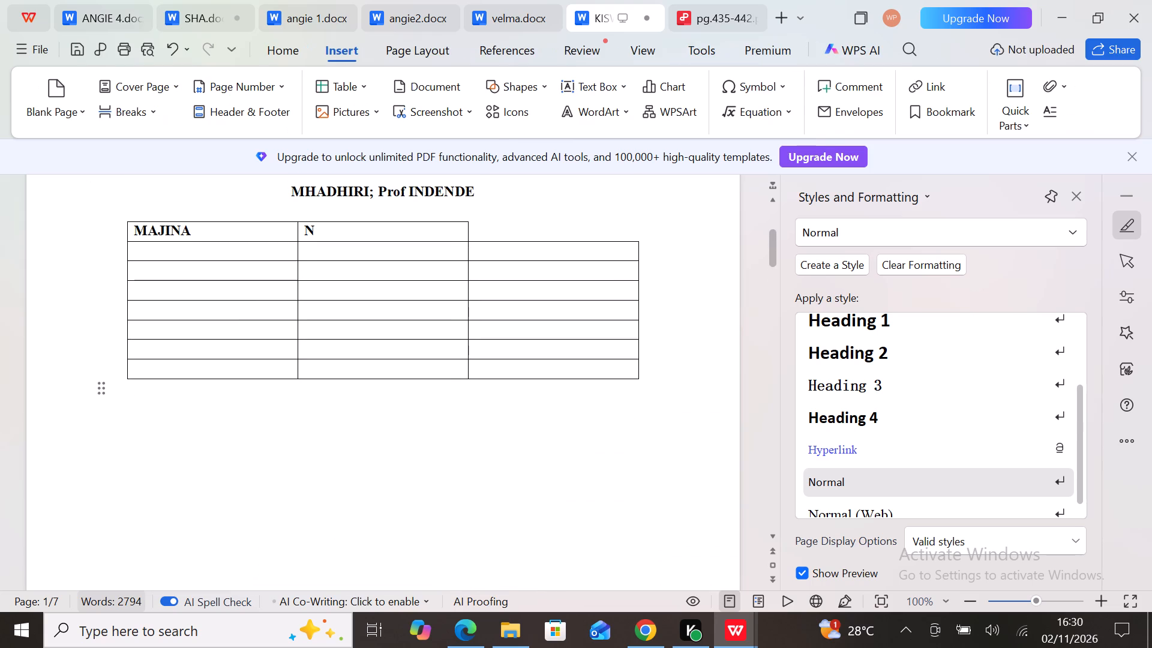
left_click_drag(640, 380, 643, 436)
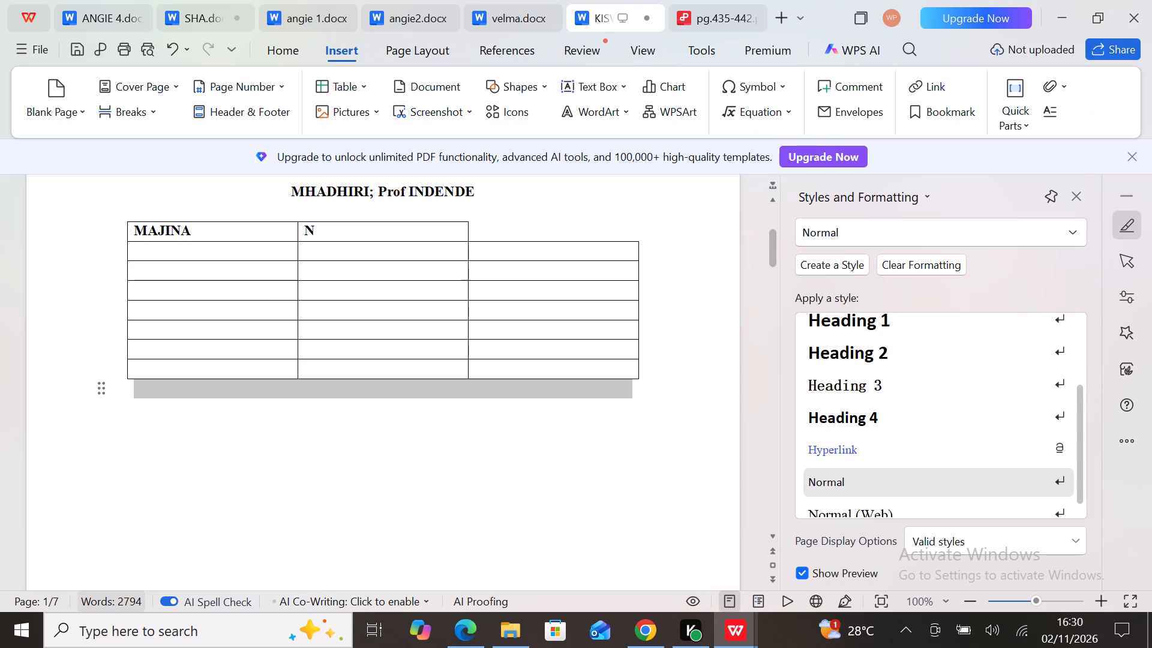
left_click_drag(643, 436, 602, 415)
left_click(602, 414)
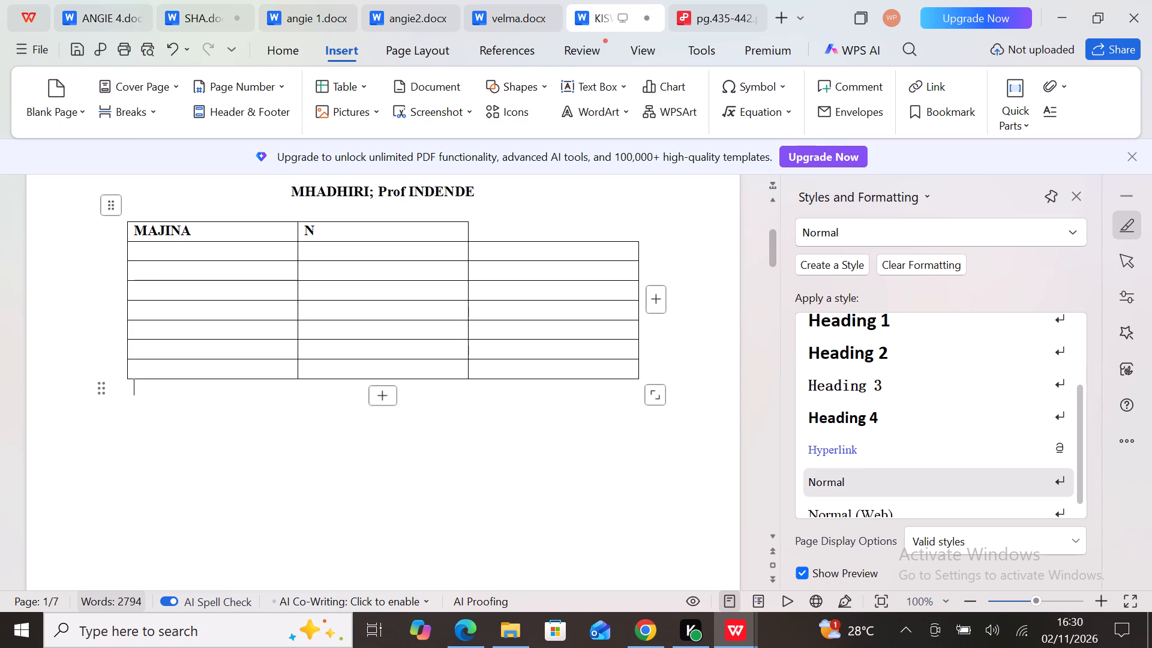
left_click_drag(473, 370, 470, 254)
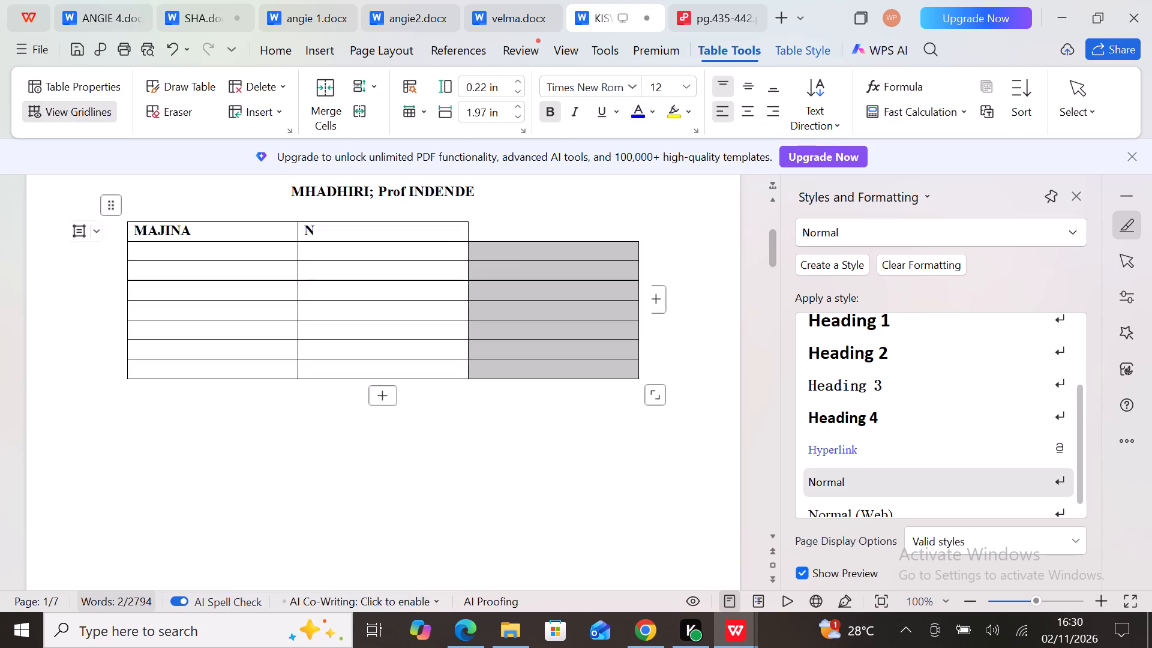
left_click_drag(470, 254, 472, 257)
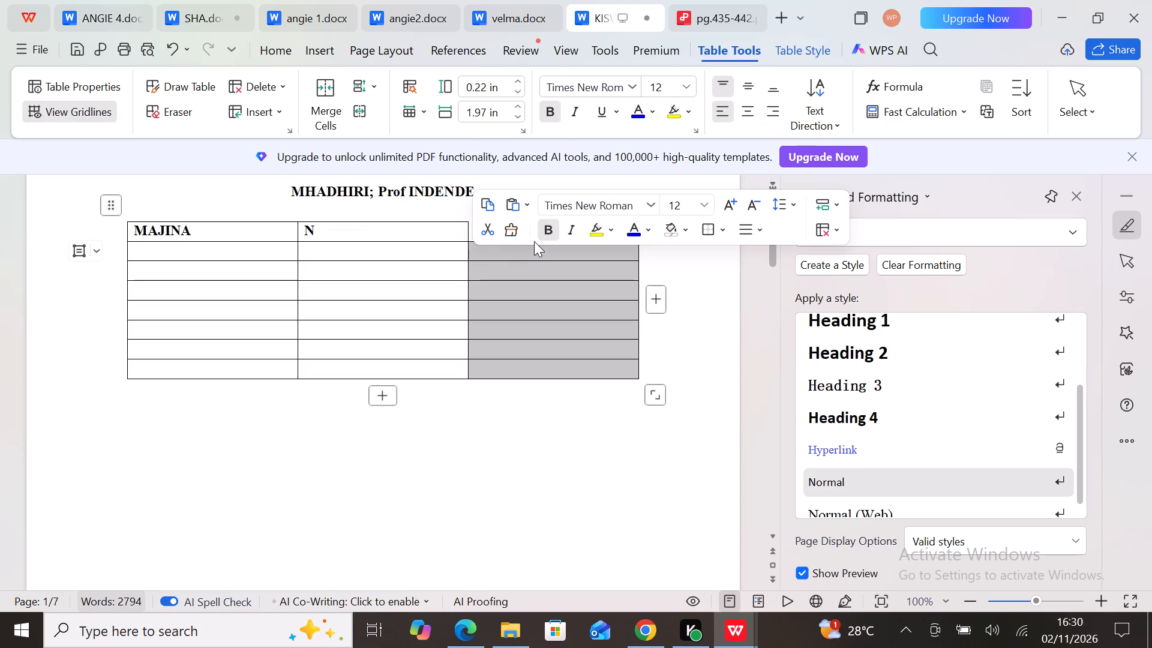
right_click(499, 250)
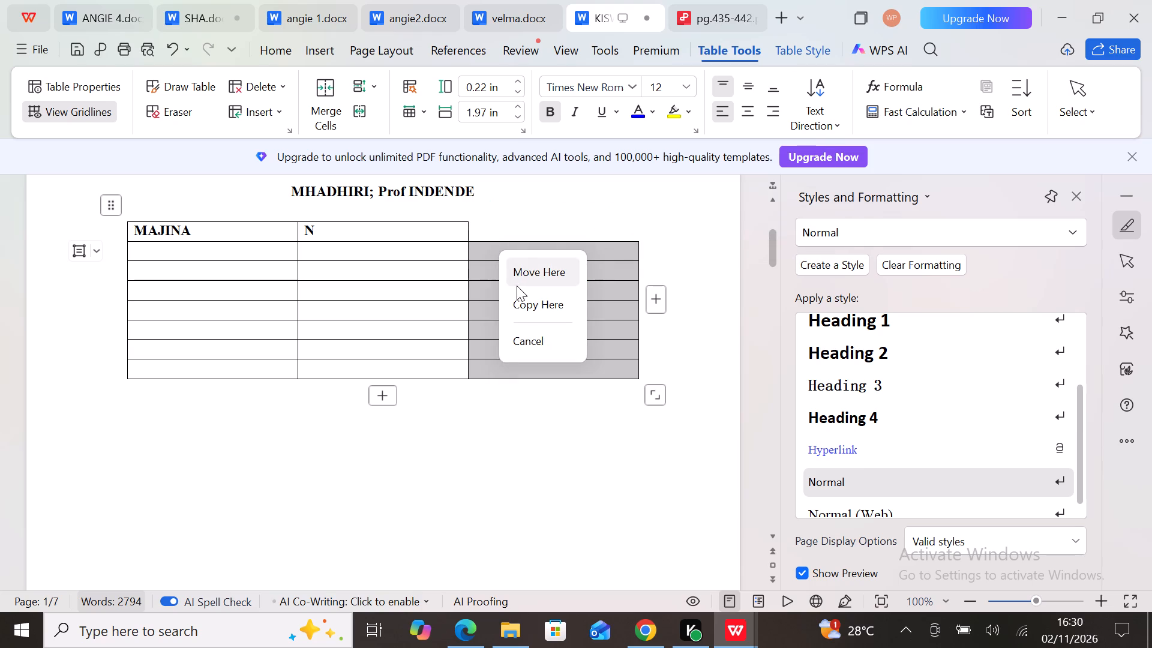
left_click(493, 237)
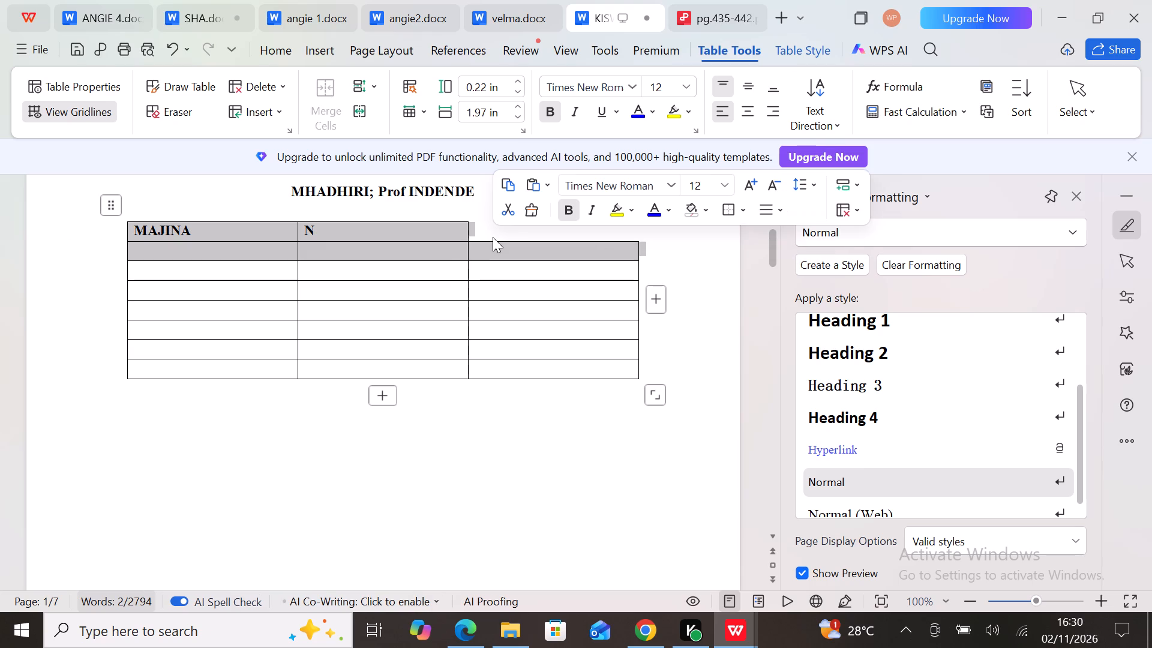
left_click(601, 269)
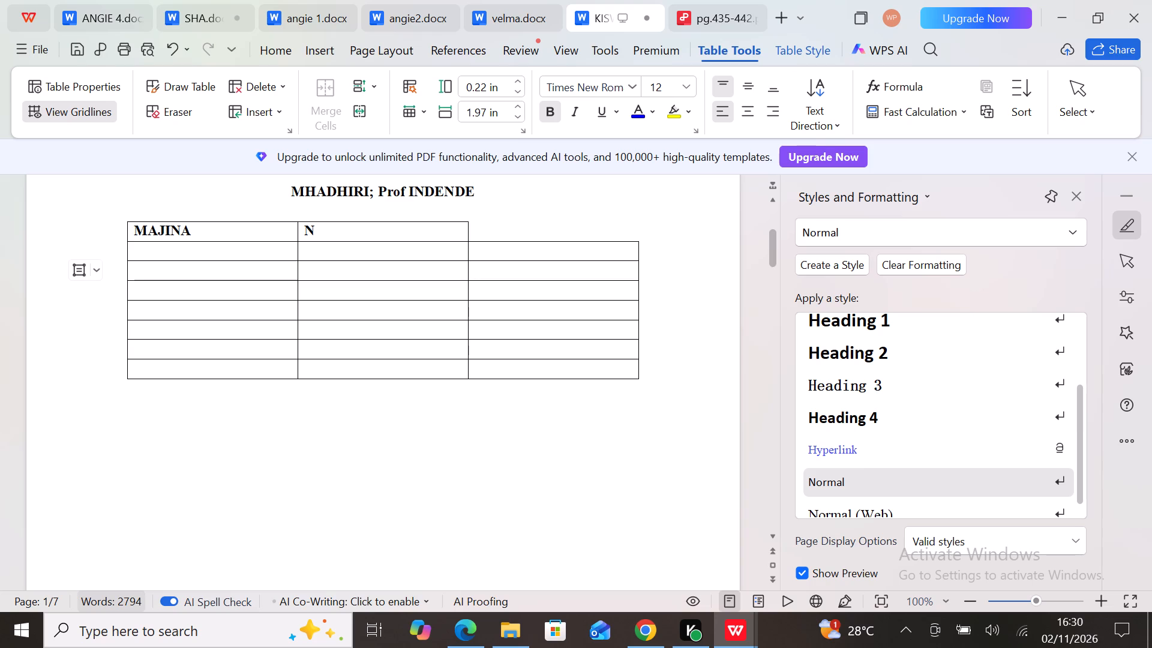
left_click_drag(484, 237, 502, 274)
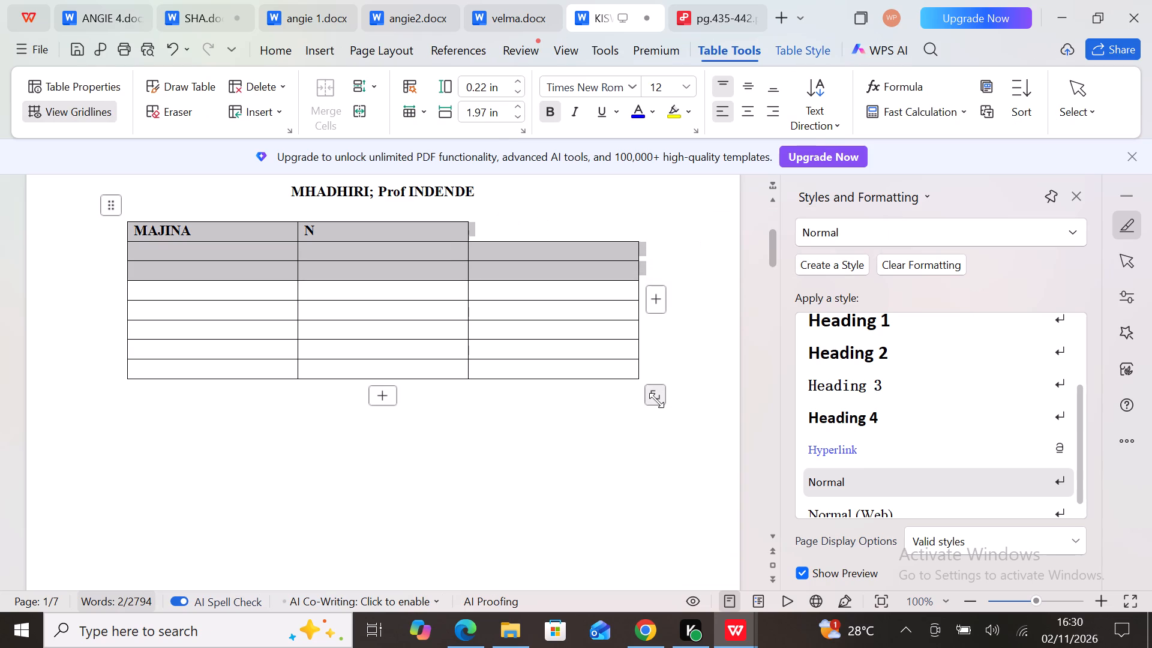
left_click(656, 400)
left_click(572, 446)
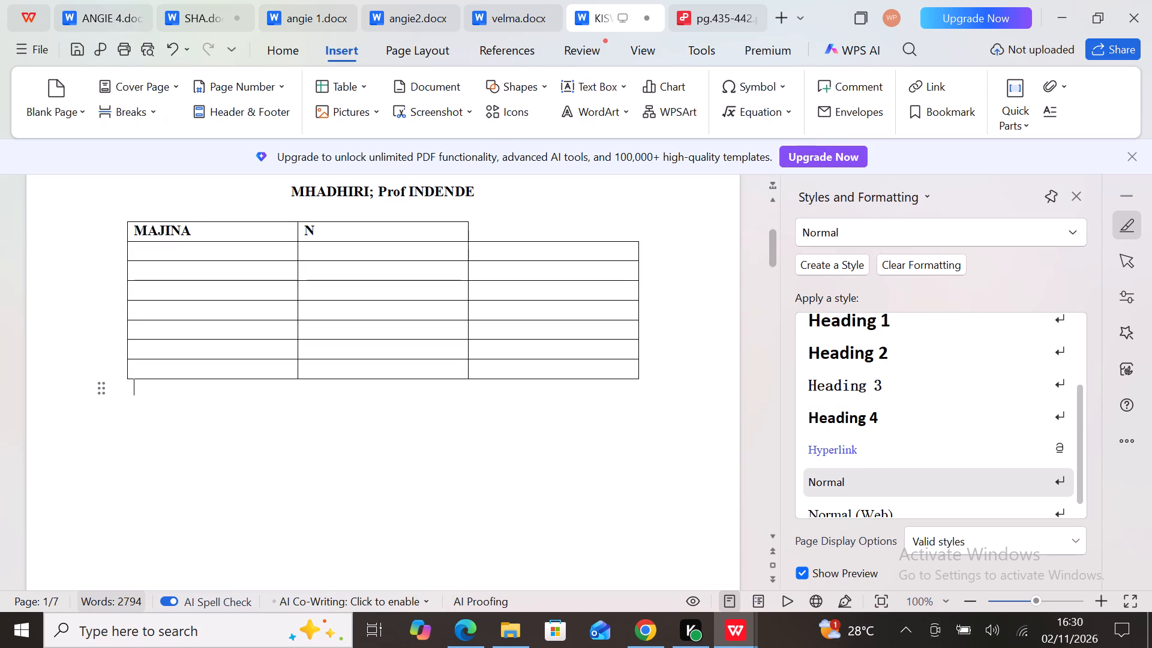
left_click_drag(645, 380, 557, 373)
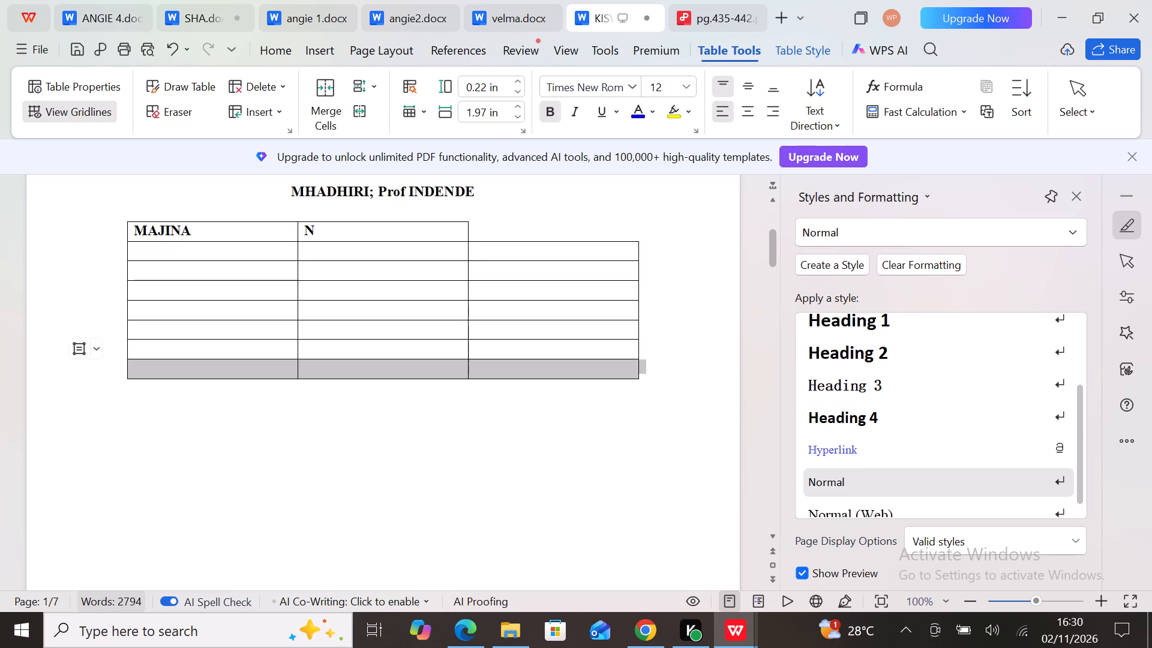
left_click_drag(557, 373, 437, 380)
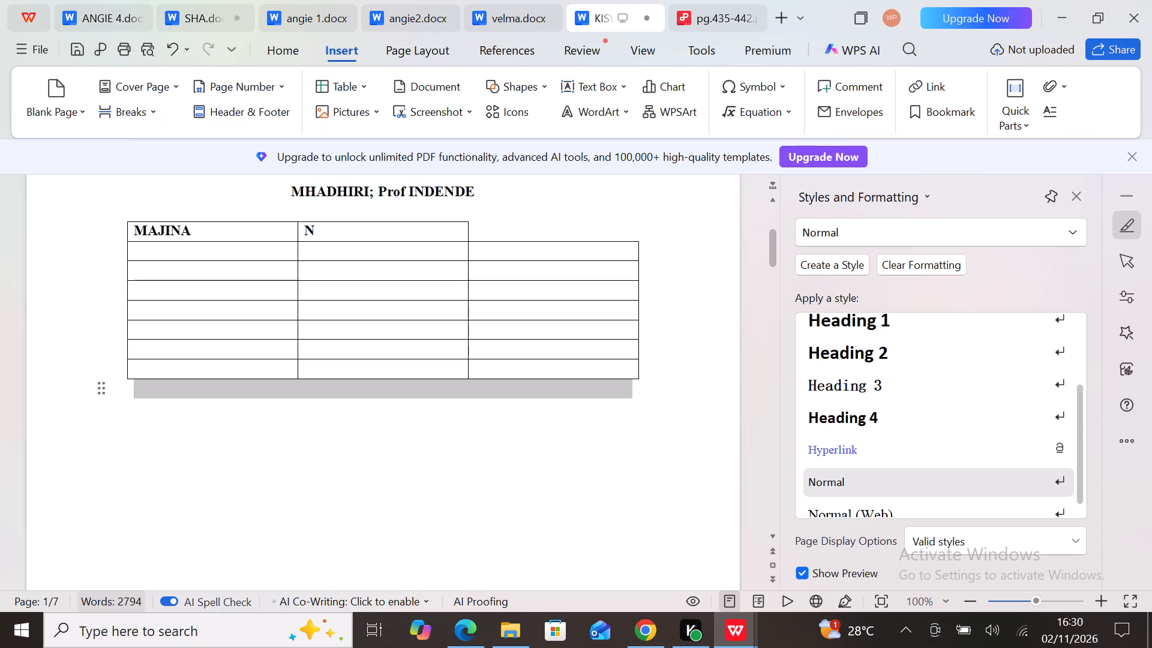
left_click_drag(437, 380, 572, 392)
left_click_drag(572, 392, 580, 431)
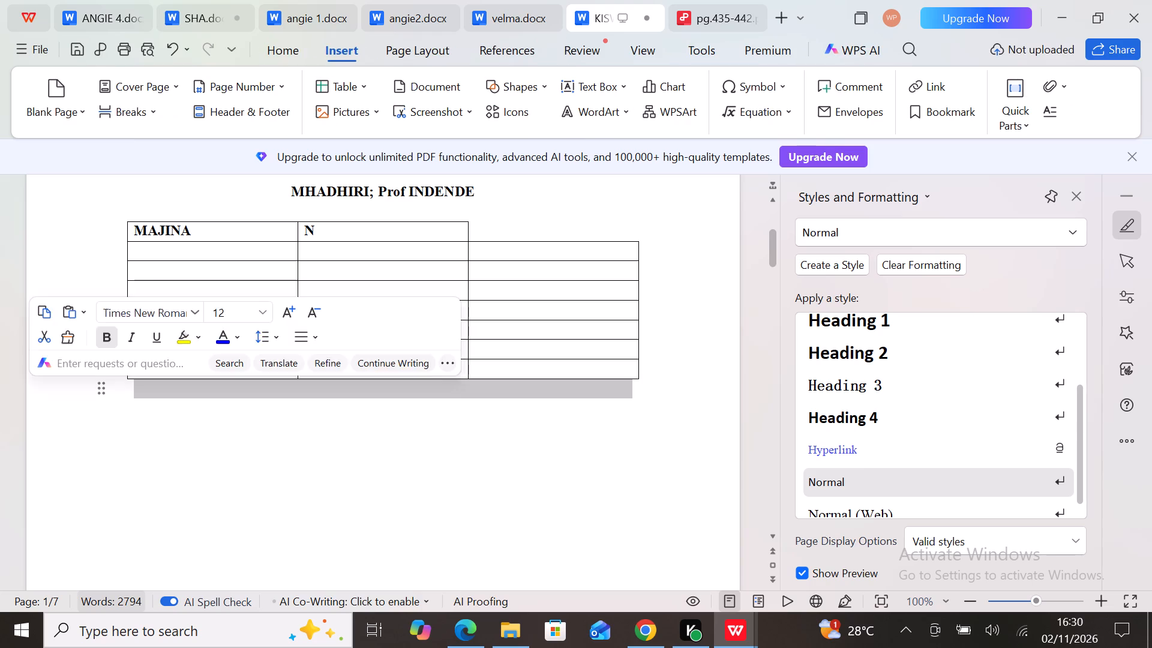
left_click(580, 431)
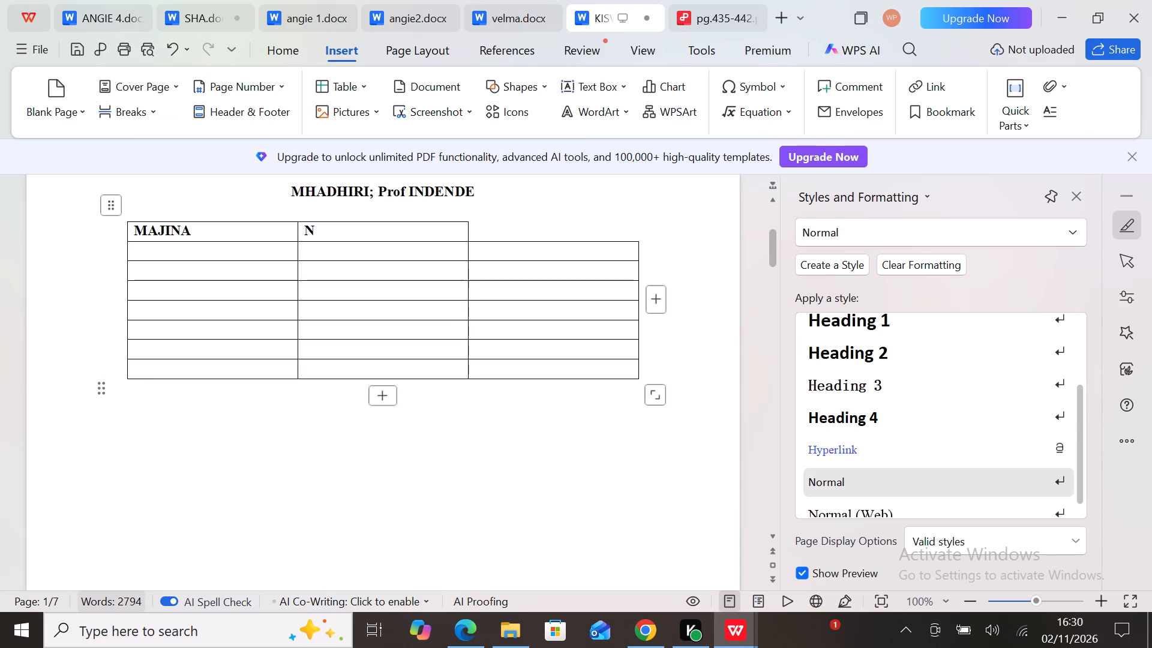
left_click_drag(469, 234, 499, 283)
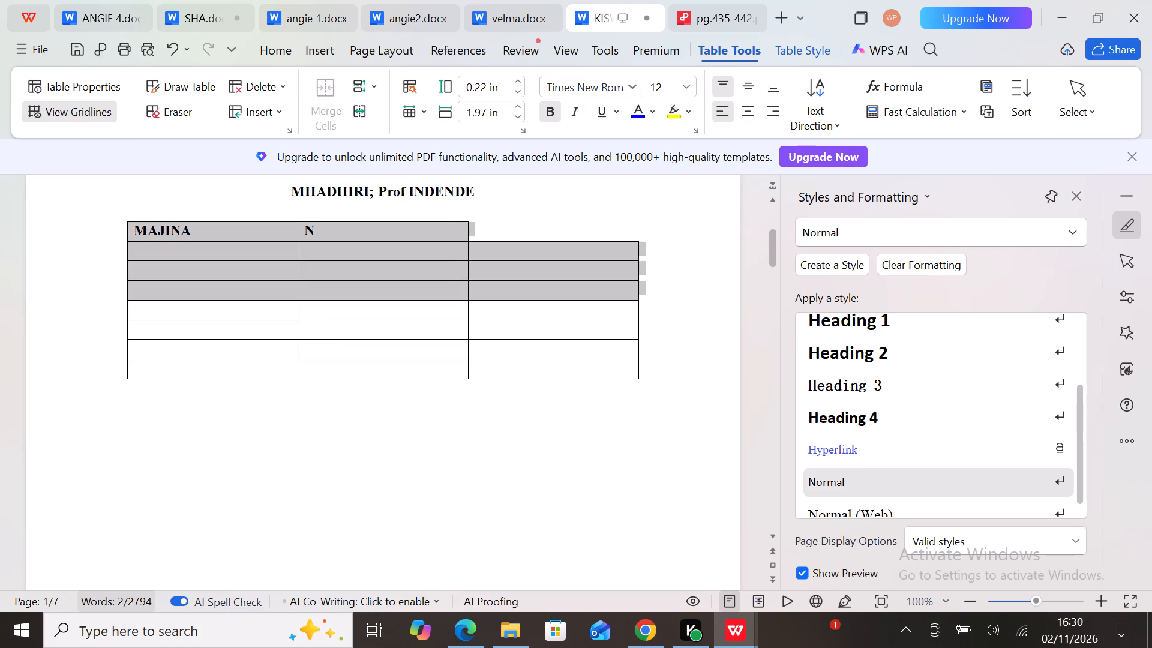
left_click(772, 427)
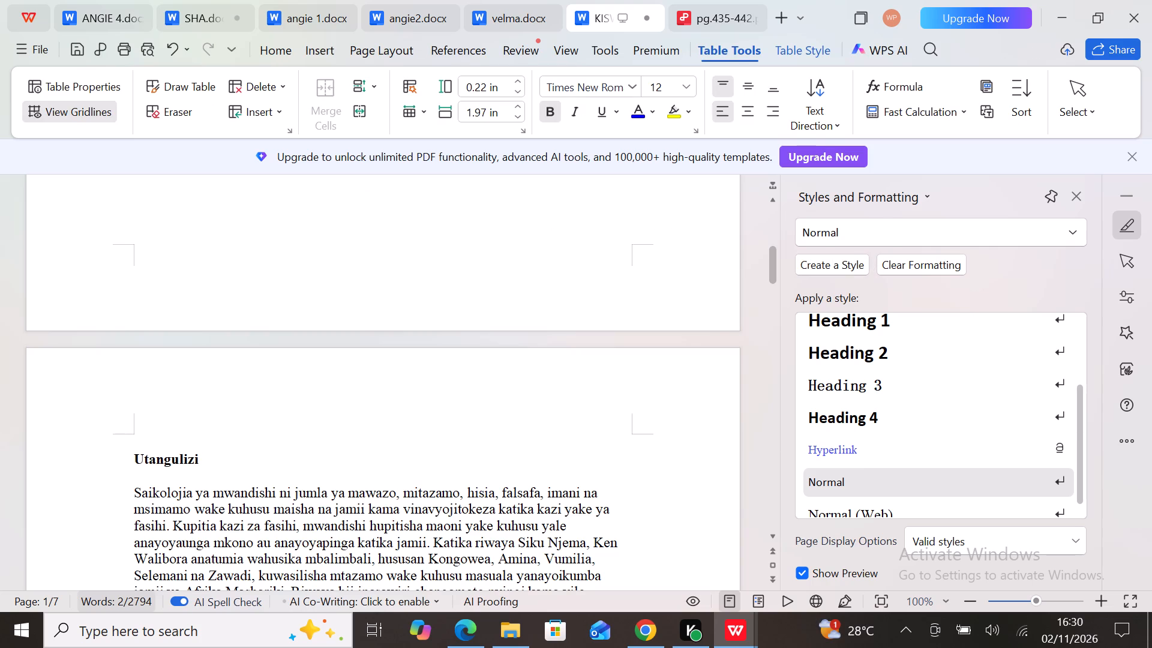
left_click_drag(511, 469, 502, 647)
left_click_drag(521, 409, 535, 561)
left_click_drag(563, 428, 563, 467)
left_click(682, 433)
Delete the entire third column of the table, leaving the MAJINA and N columns.
left_click(498, 422)
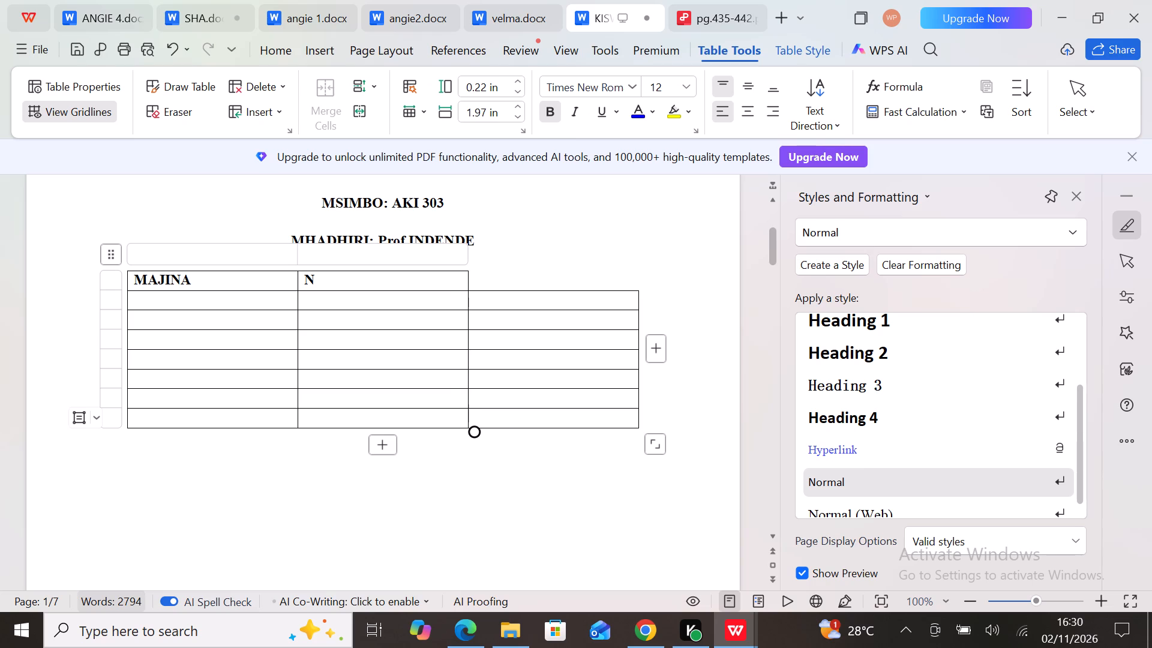
right_click(498, 422)
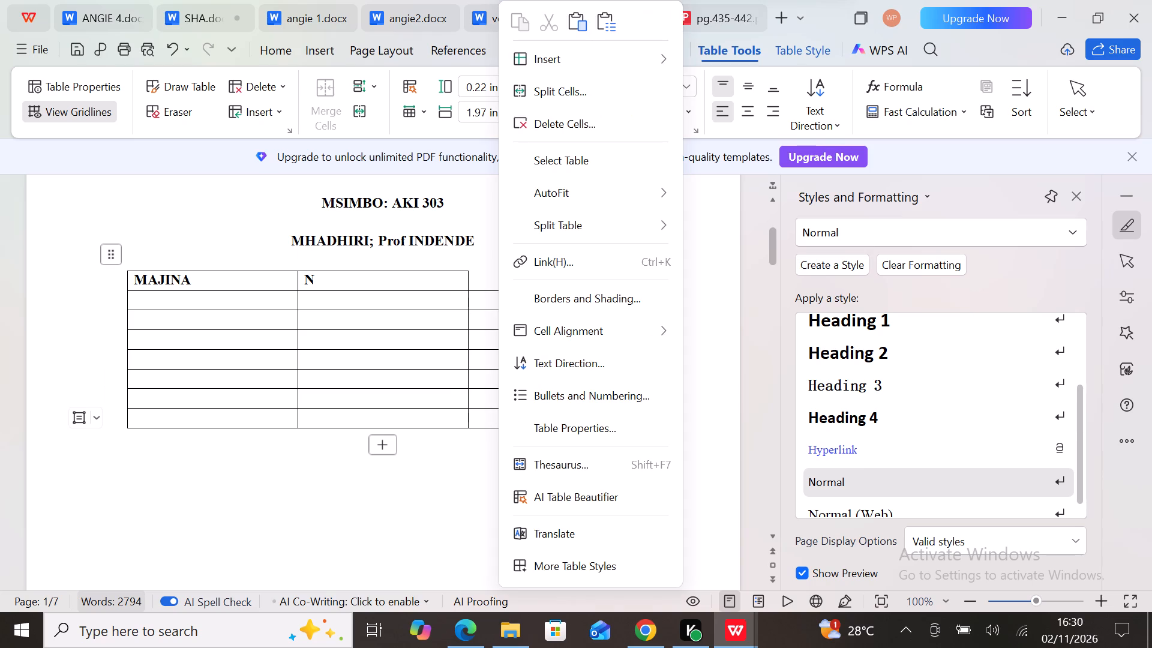
left_click(587, 120)
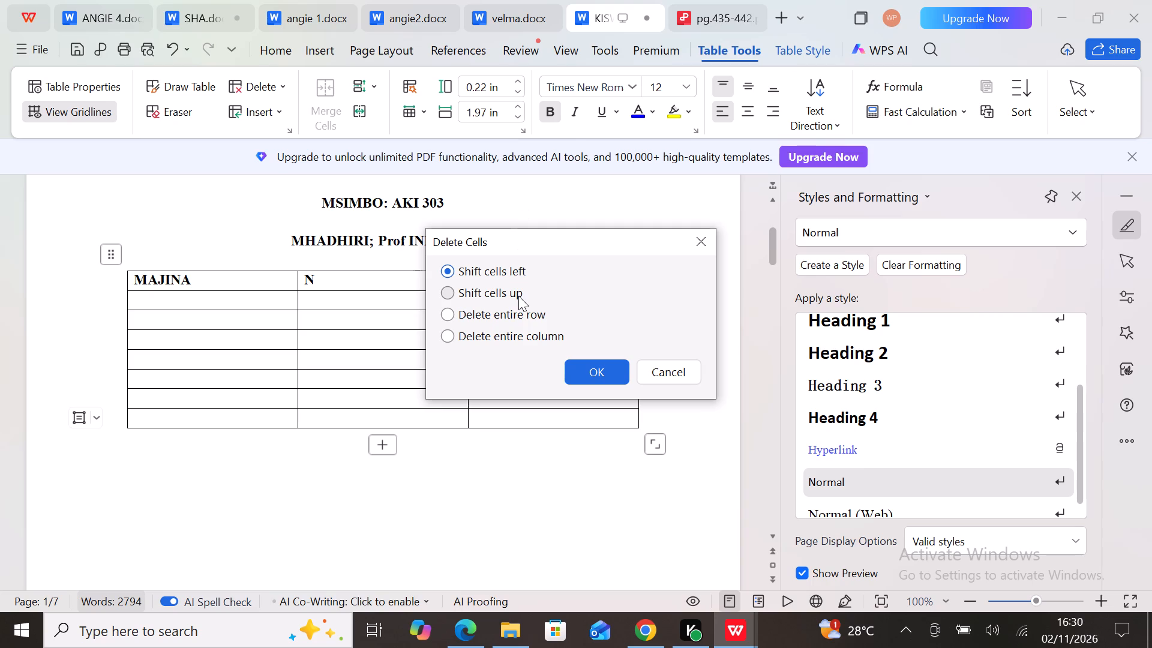
left_click(524, 336)
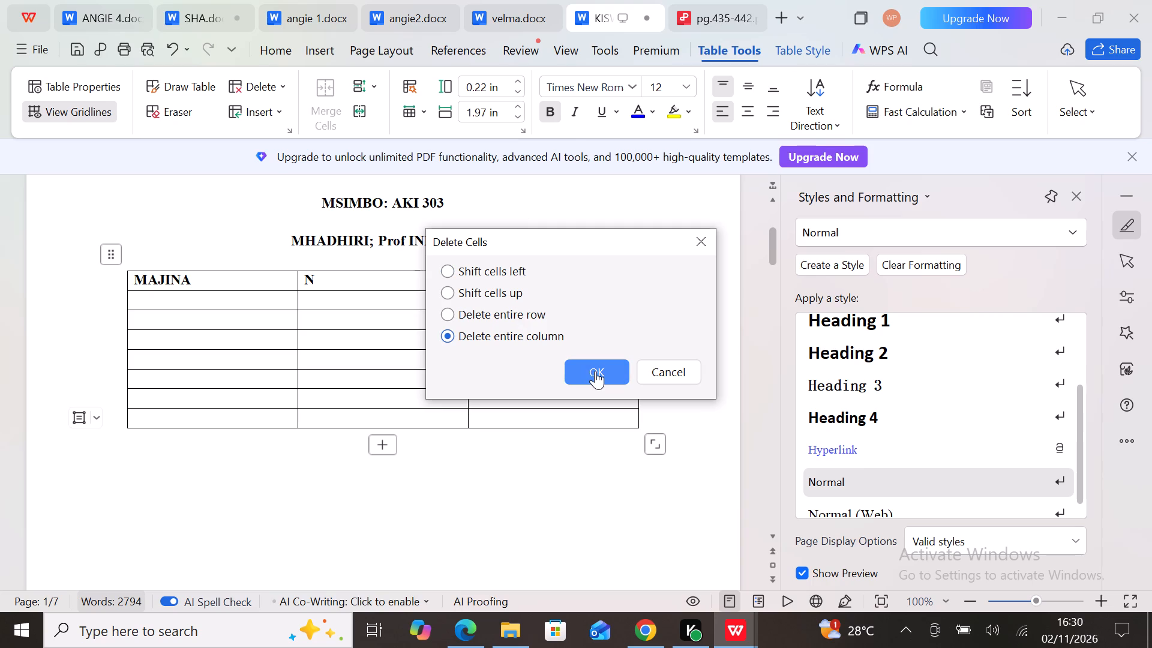
left_click(595, 371)
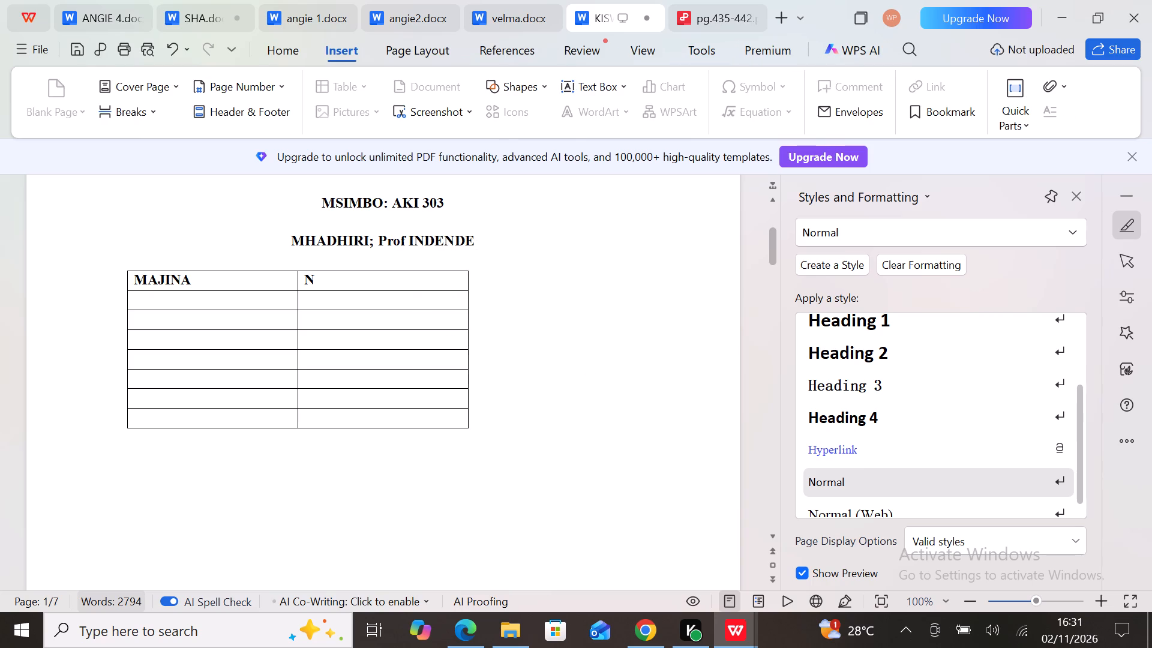
Widen the table's N column by moving its outer border out to slightly past the page's text margin.
left_click_drag(465, 275, 469, 275)
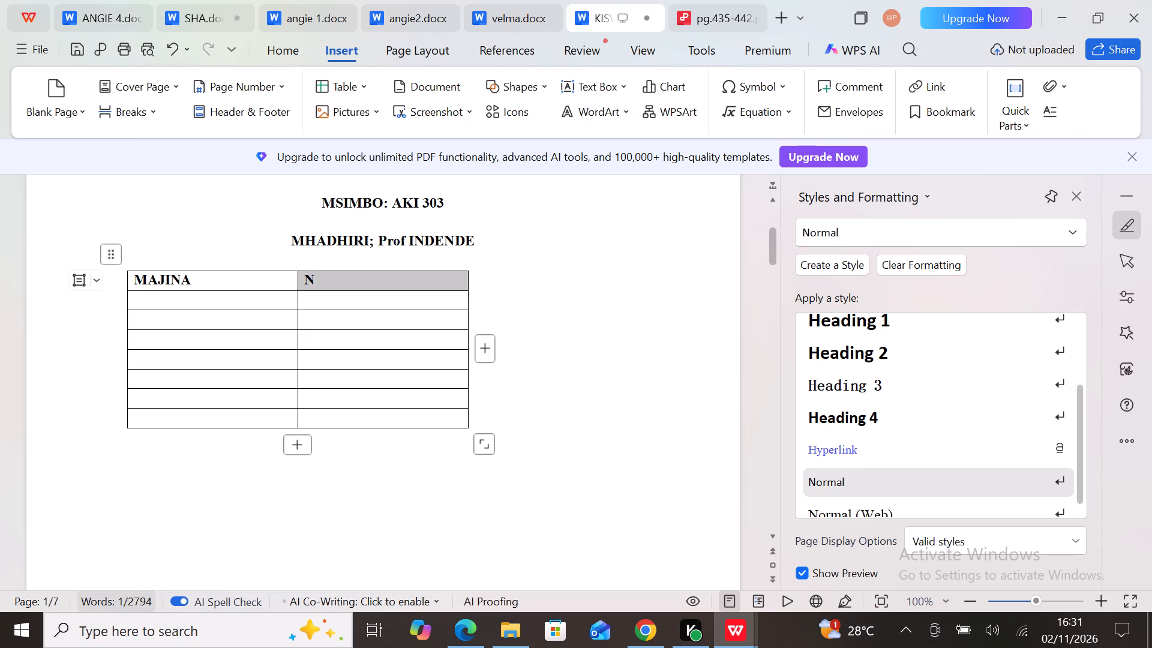
left_click_drag(469, 275, 473, 276)
left_click(506, 302)
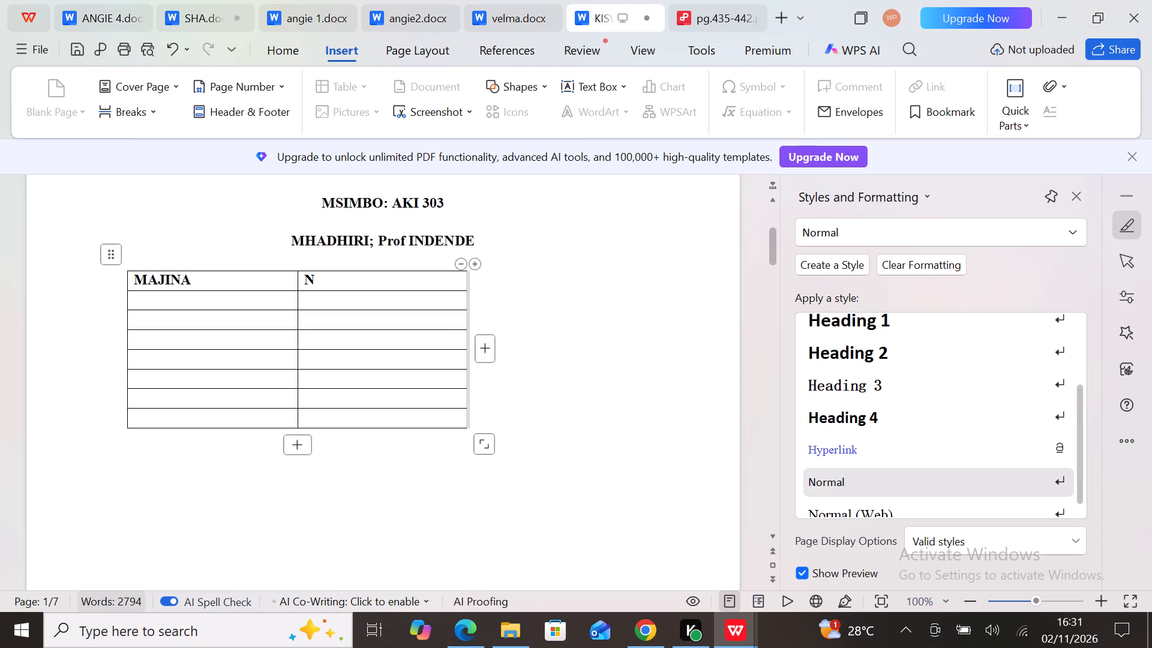
left_click_drag(467, 276, 493, 279)
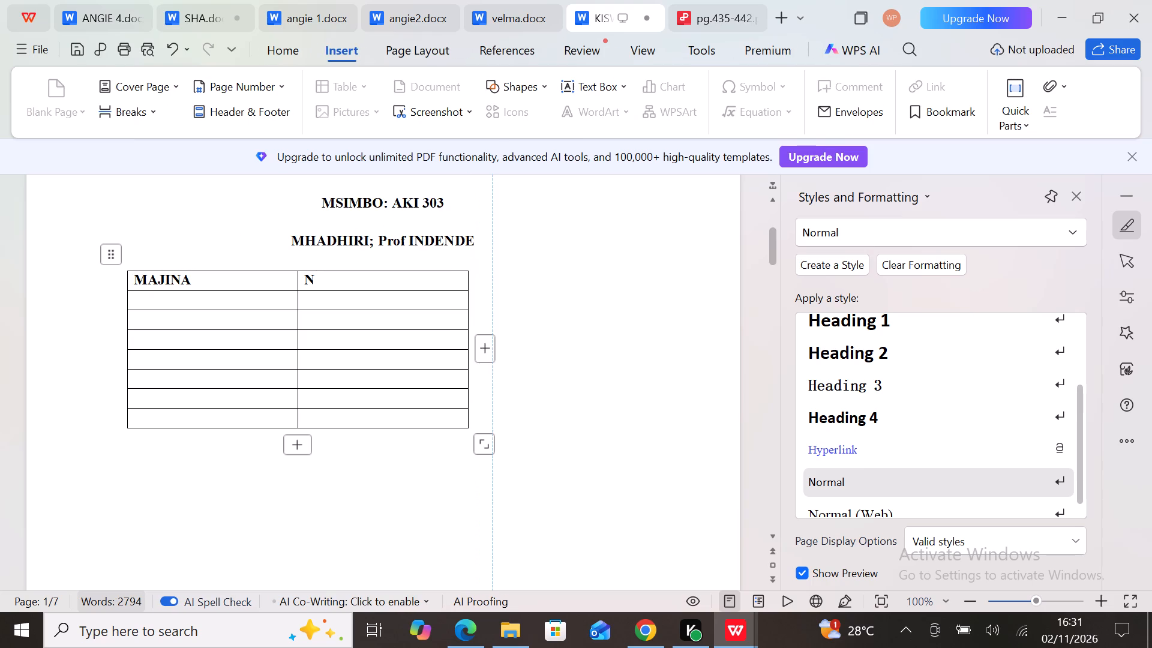
left_click_drag(493, 279, 655, 305)
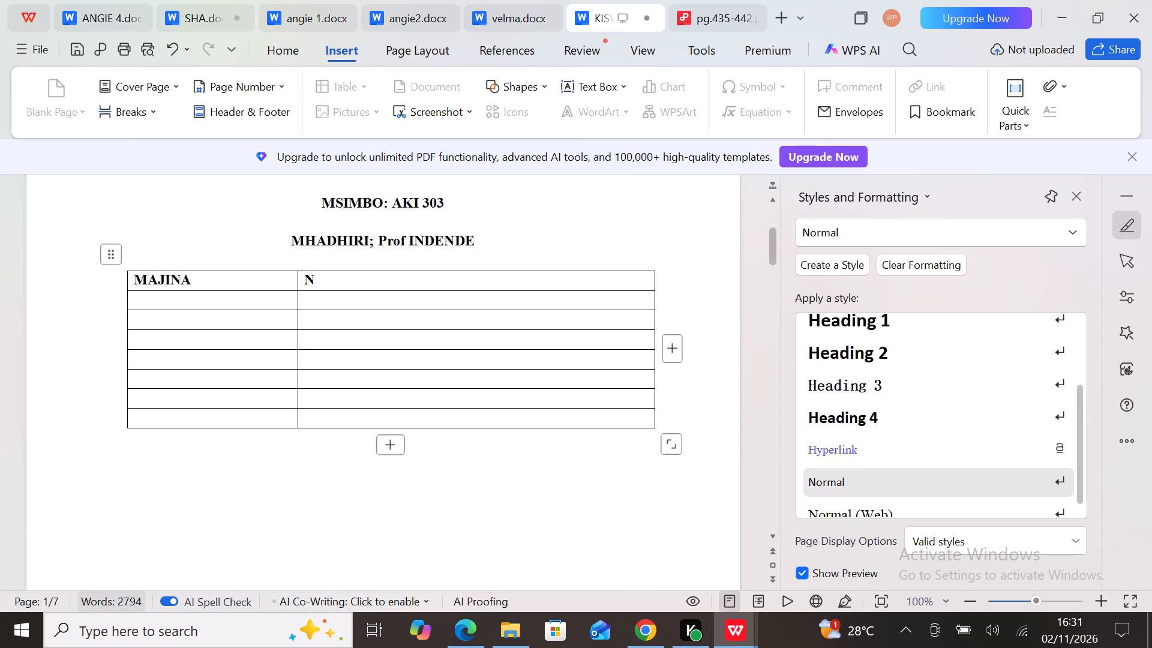
Move the divider between the MAJINA and N columns to near the table's middle, making the columns roughly equal in width.
left_click_drag(296, 275, 397, 275)
left_click_drag(397, 275, 400, 277)
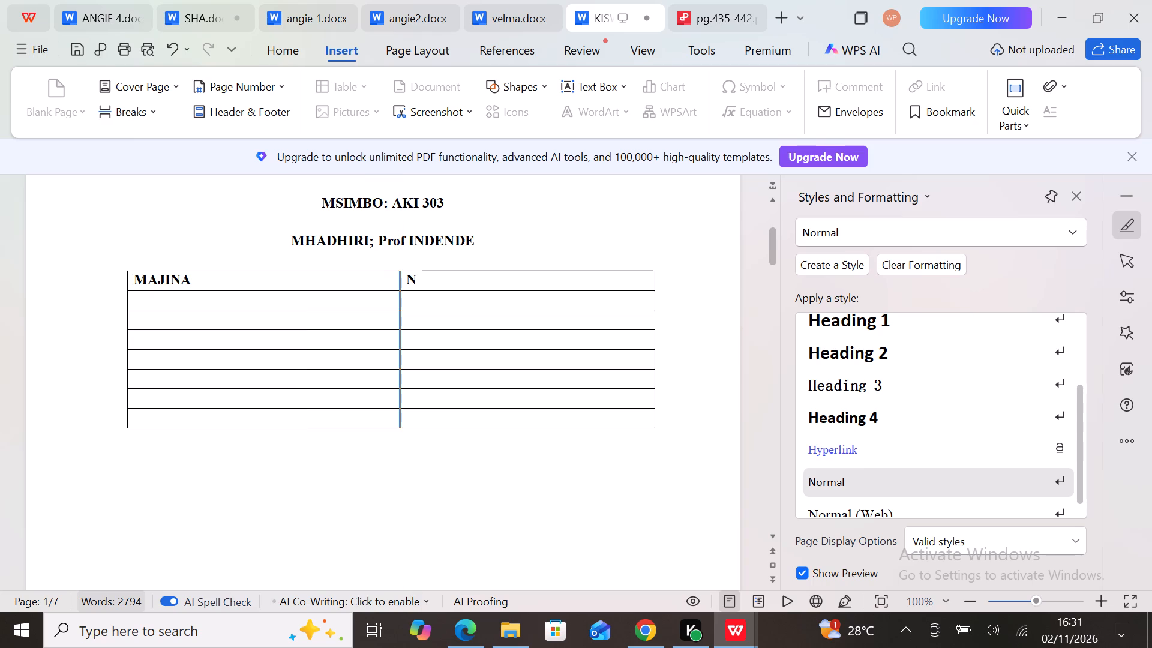
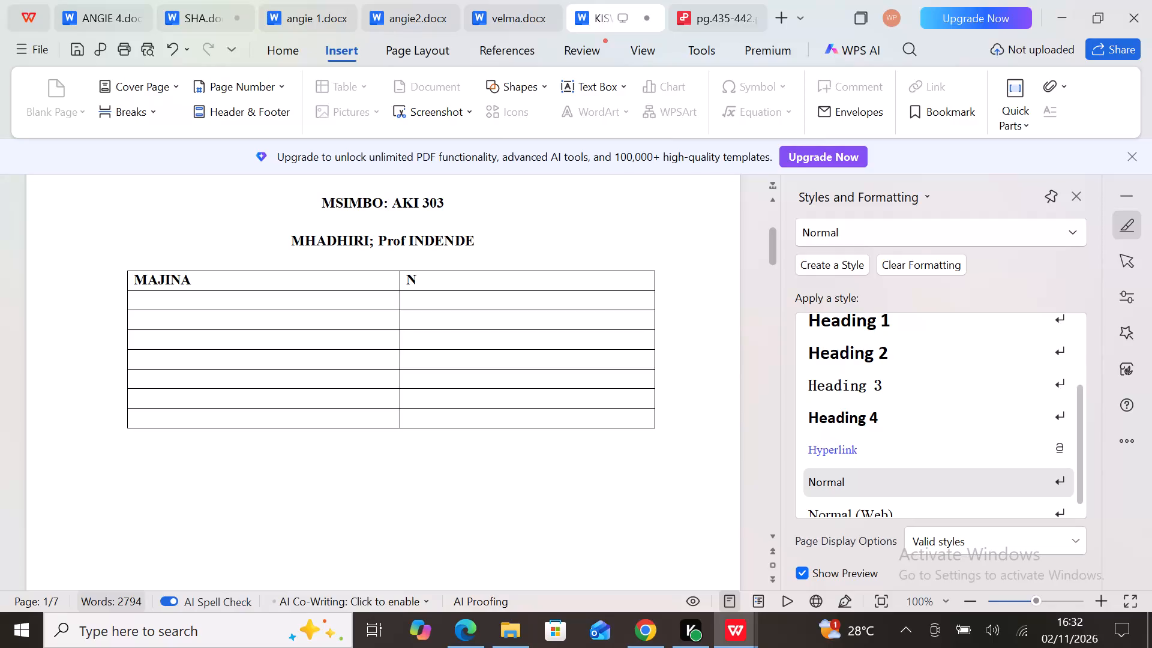
Complete the header of the table's second column so it reads "NAMBARI YA USAJALI".
left_click(436, 281)
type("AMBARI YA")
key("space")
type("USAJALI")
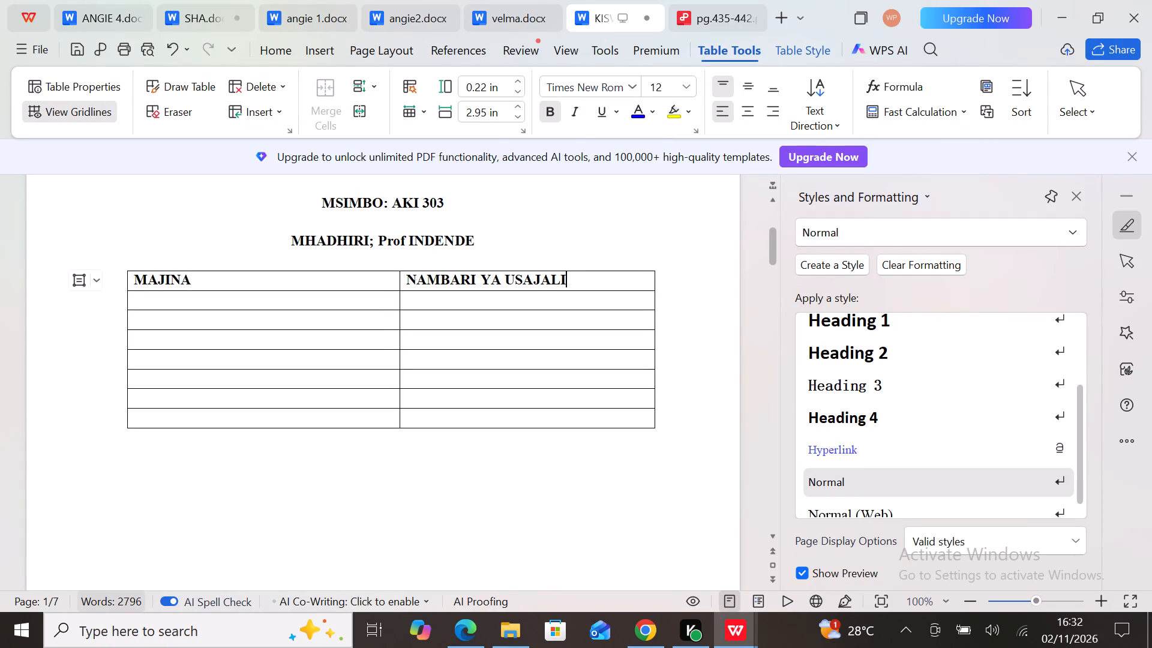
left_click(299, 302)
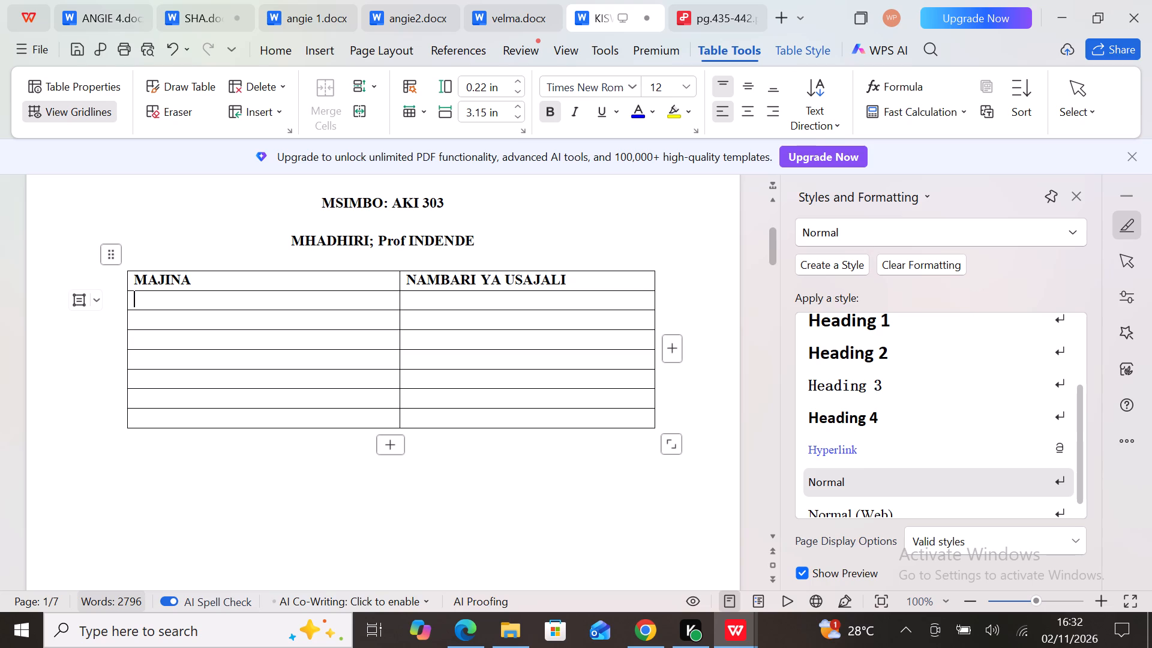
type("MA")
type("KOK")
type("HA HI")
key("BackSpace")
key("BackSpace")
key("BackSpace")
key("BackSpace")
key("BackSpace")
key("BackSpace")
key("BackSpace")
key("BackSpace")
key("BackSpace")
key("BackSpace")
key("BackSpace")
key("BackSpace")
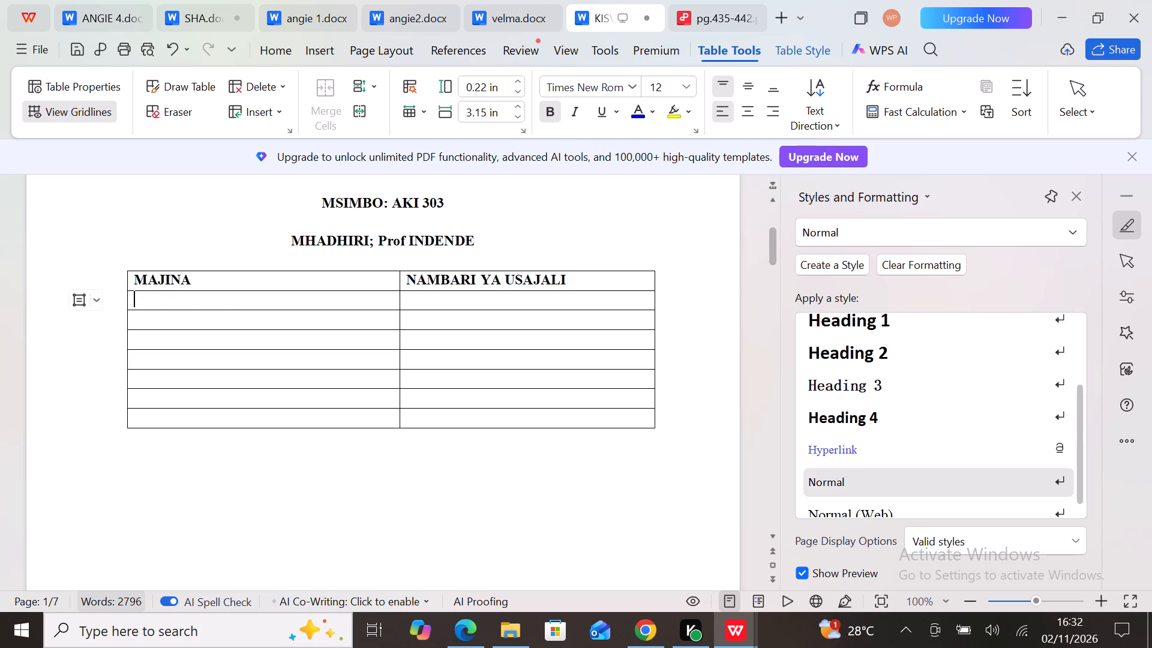
Enter the first student's full name in capitals in the first empty row of the MAJINA column.
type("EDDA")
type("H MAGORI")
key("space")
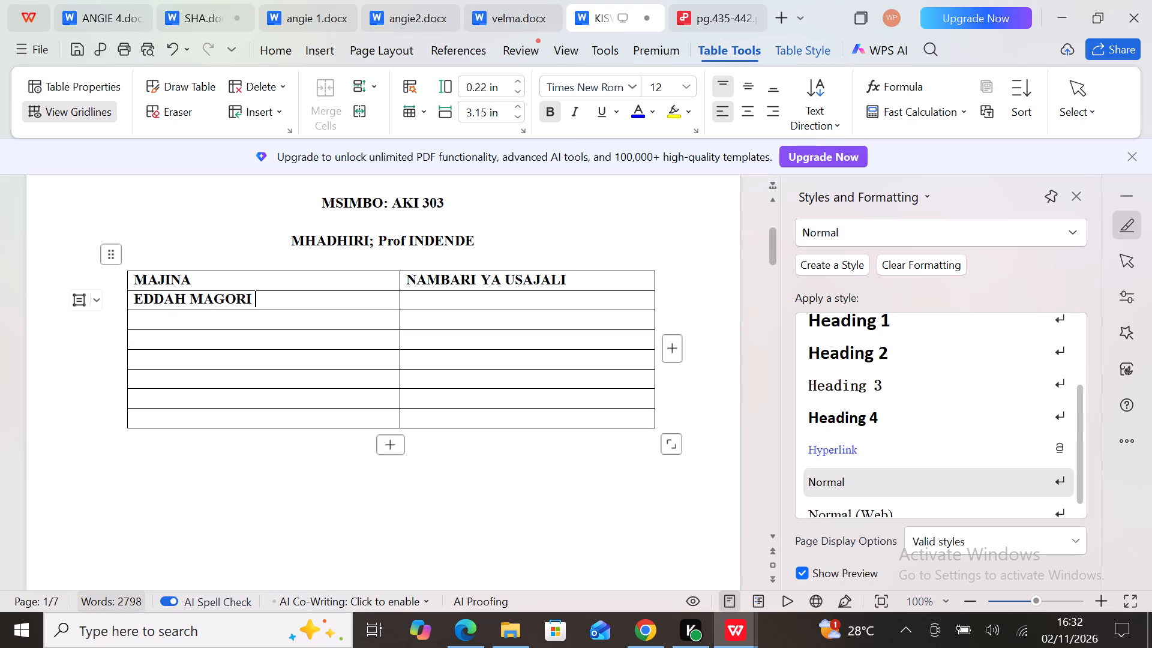
Enter the first student's registration number beside the name, in the NAMBARI YA USAJALI column.
left_click(437, 299)
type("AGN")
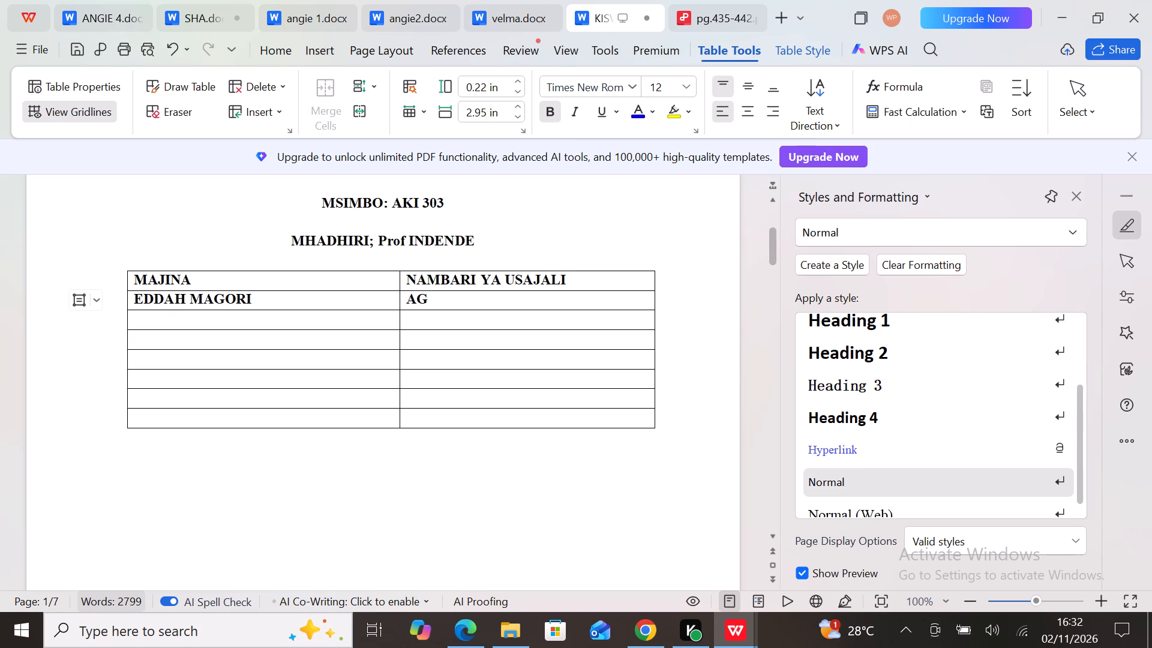
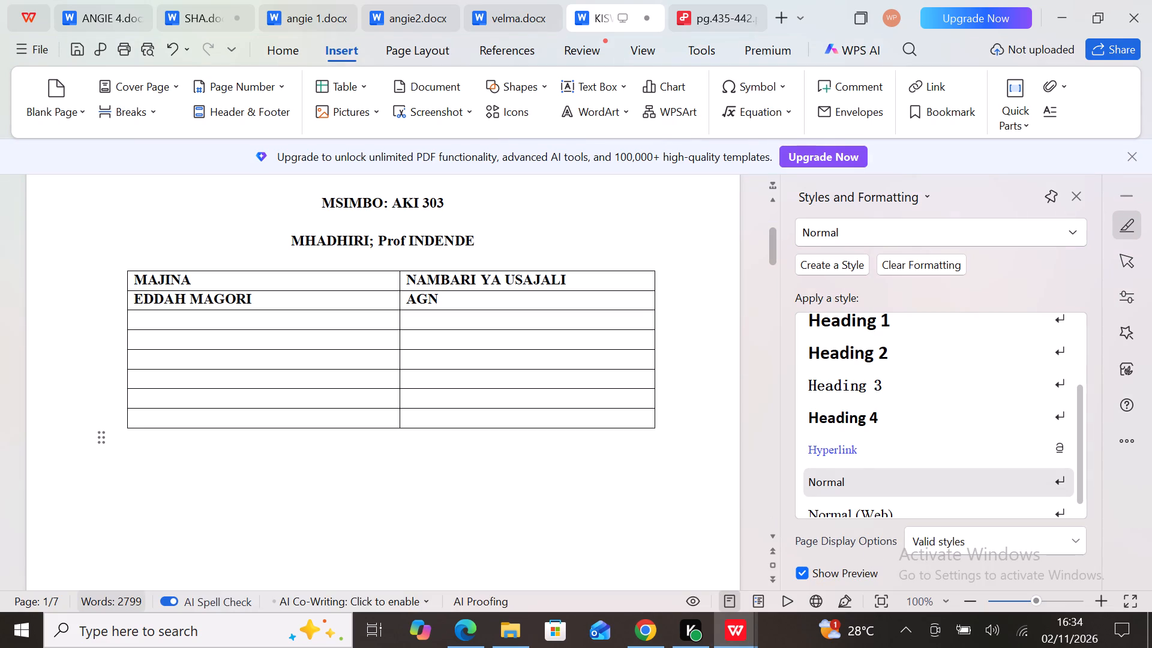
Switch to Google Chrome, where the WhatsApp group chat is open, and bring up the options for its split-view tab.
left_click(635, 634)
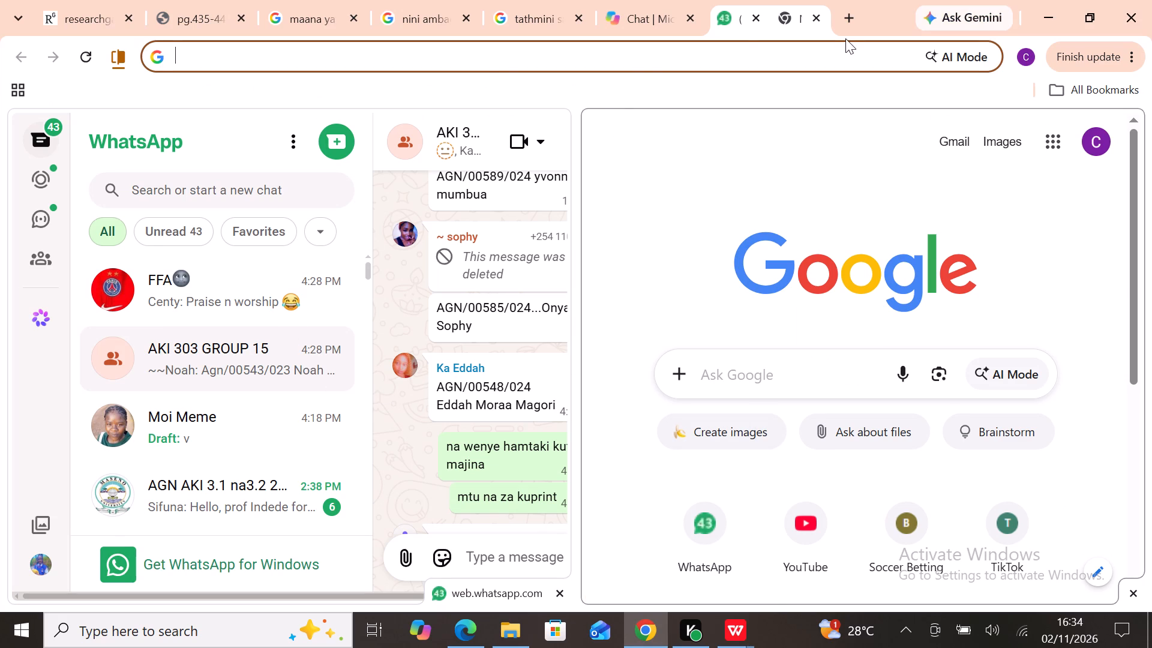
right_click(758, 16)
right_click(727, 22)
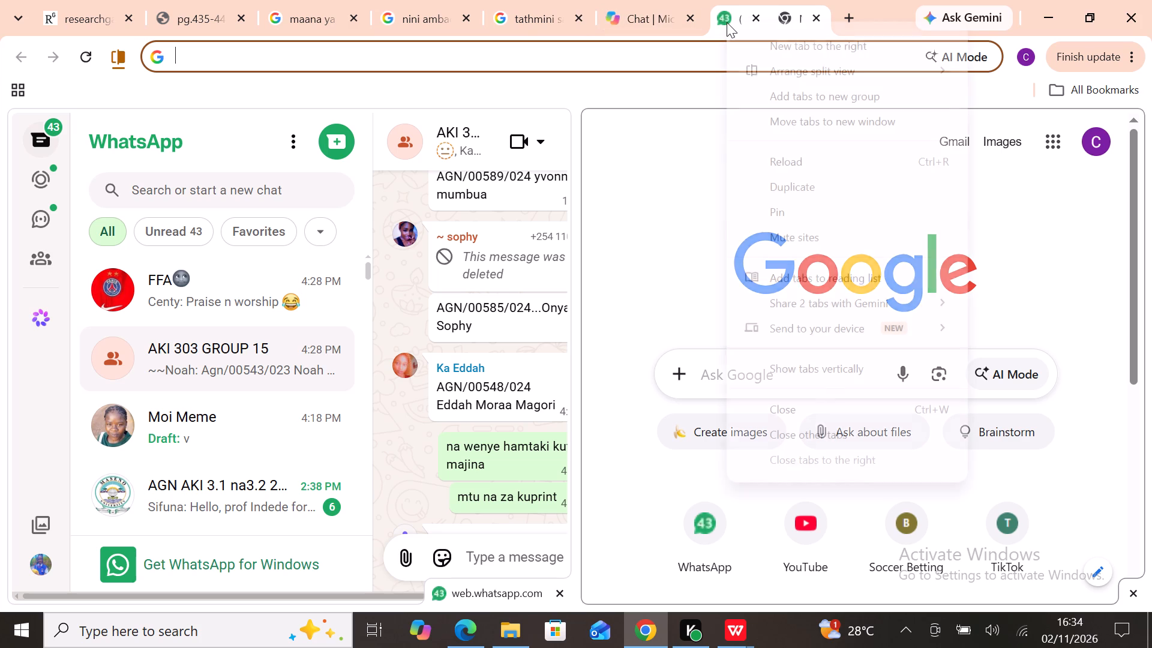
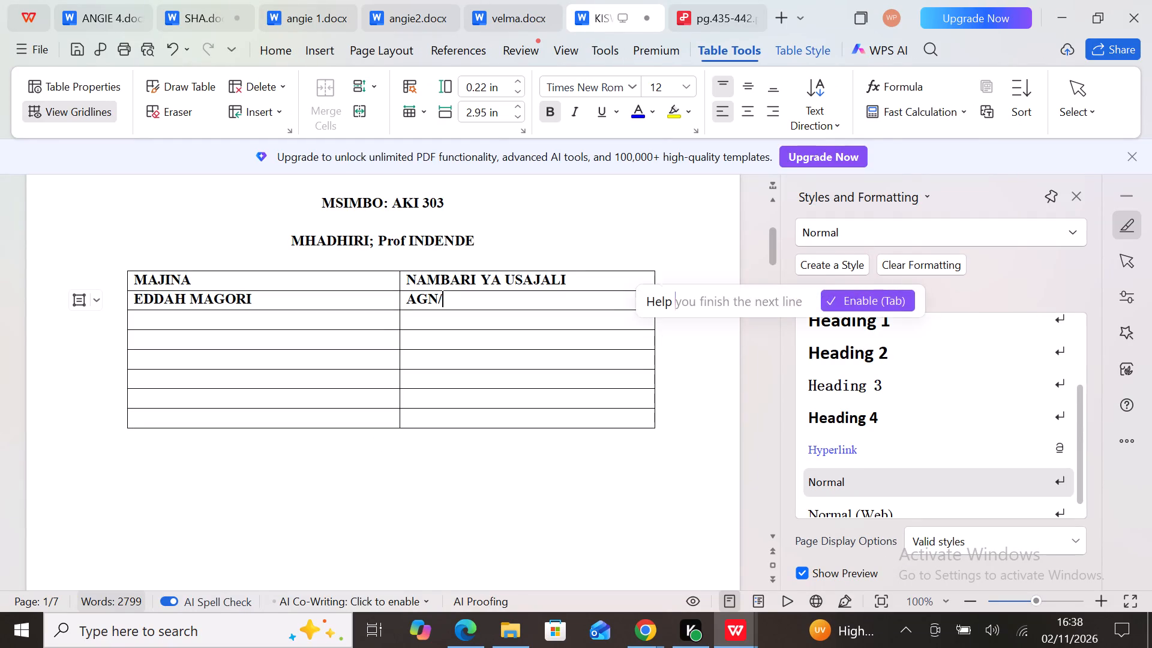
Enter the first listed member's registration number in the NAMBARI YA USAJALI column, beside their name.
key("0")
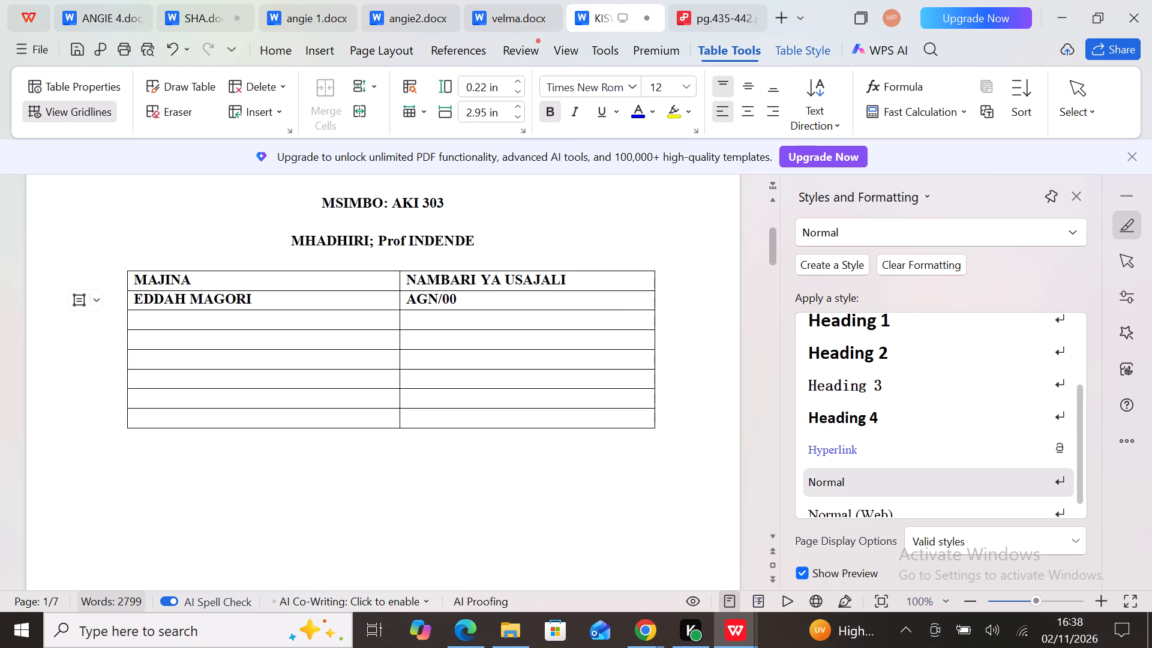
Complete the first student's registration number in the NAMBARI YA USAJALI column.
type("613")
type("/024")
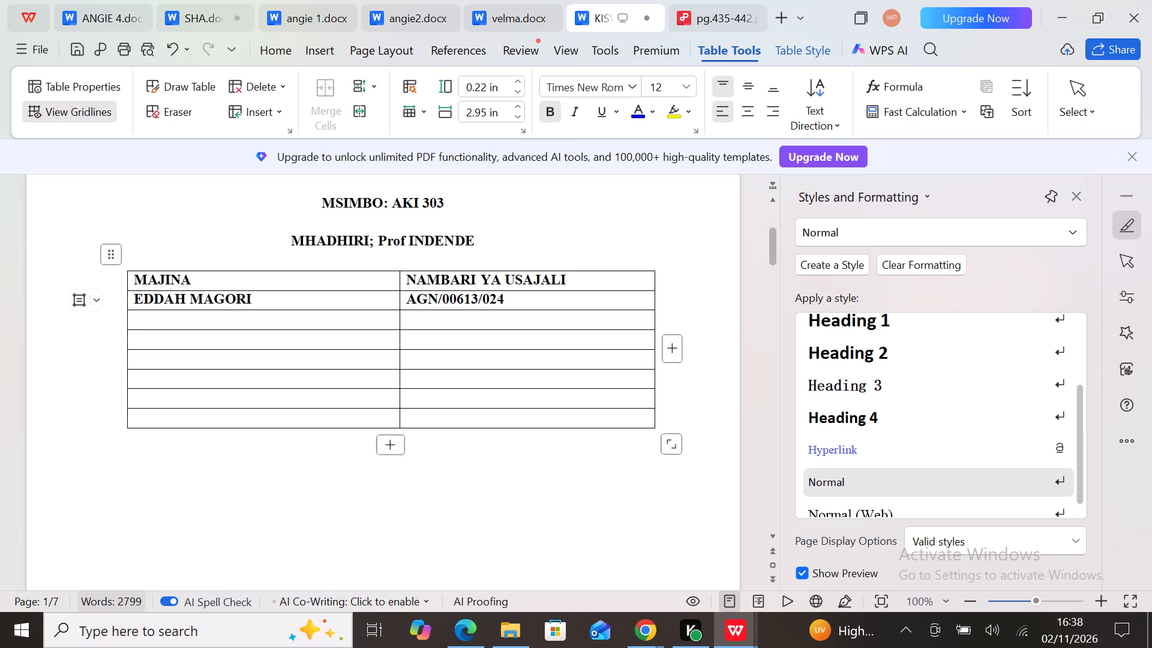
Enter the second student's name in the MAJINA column, in the row below the first student.
left_click(230, 319)
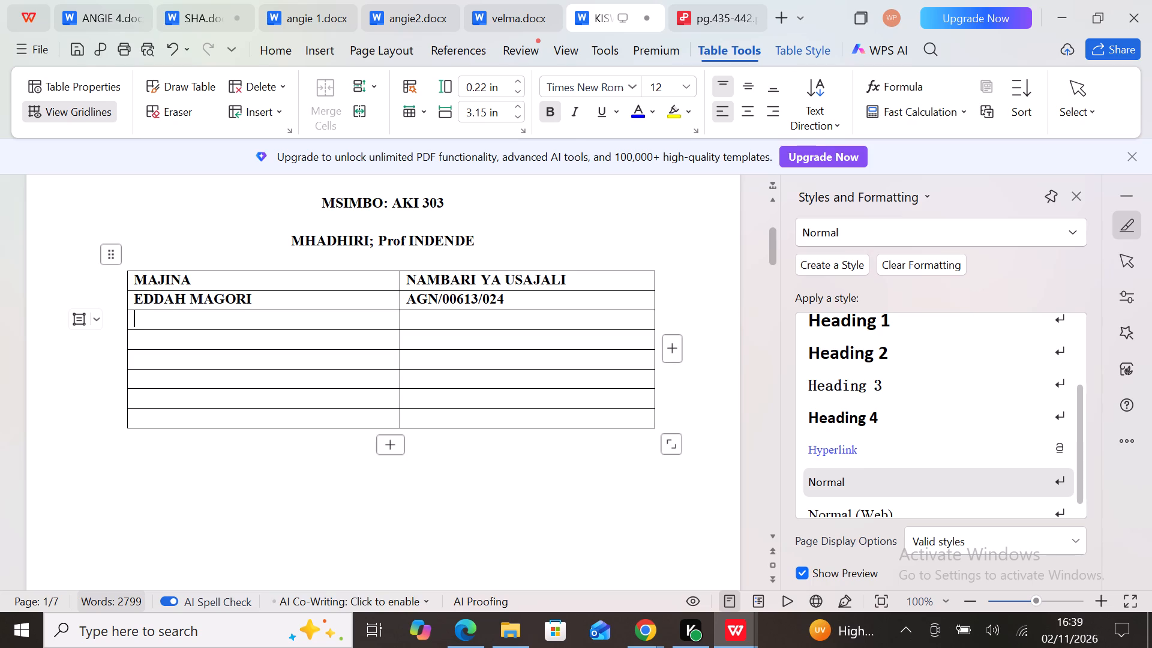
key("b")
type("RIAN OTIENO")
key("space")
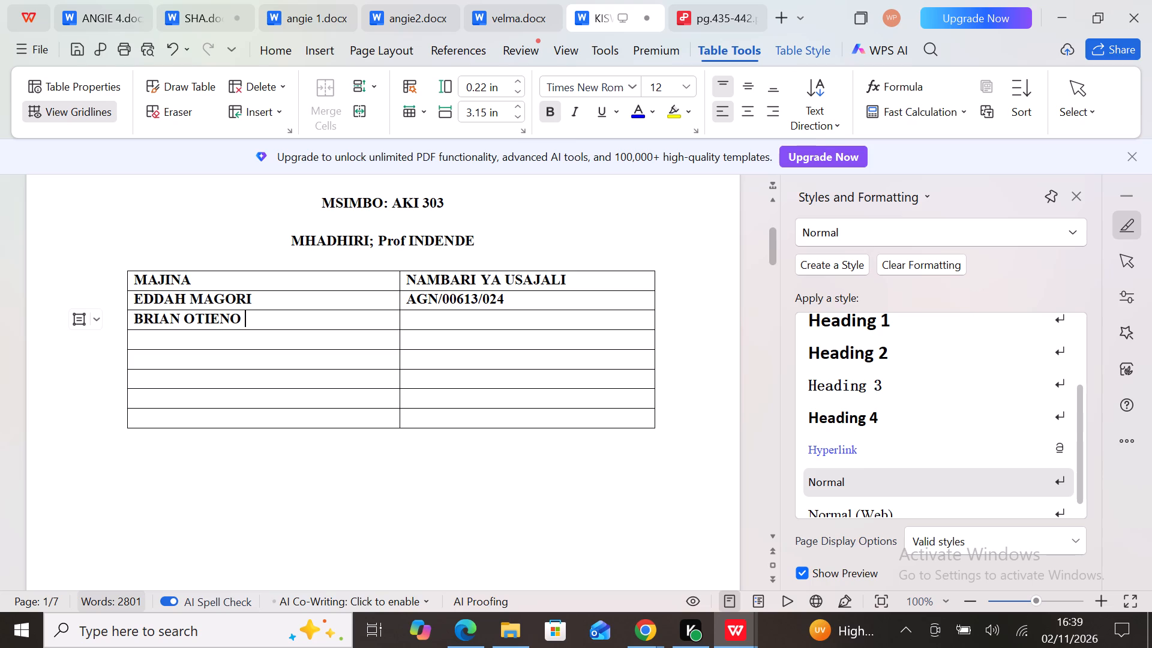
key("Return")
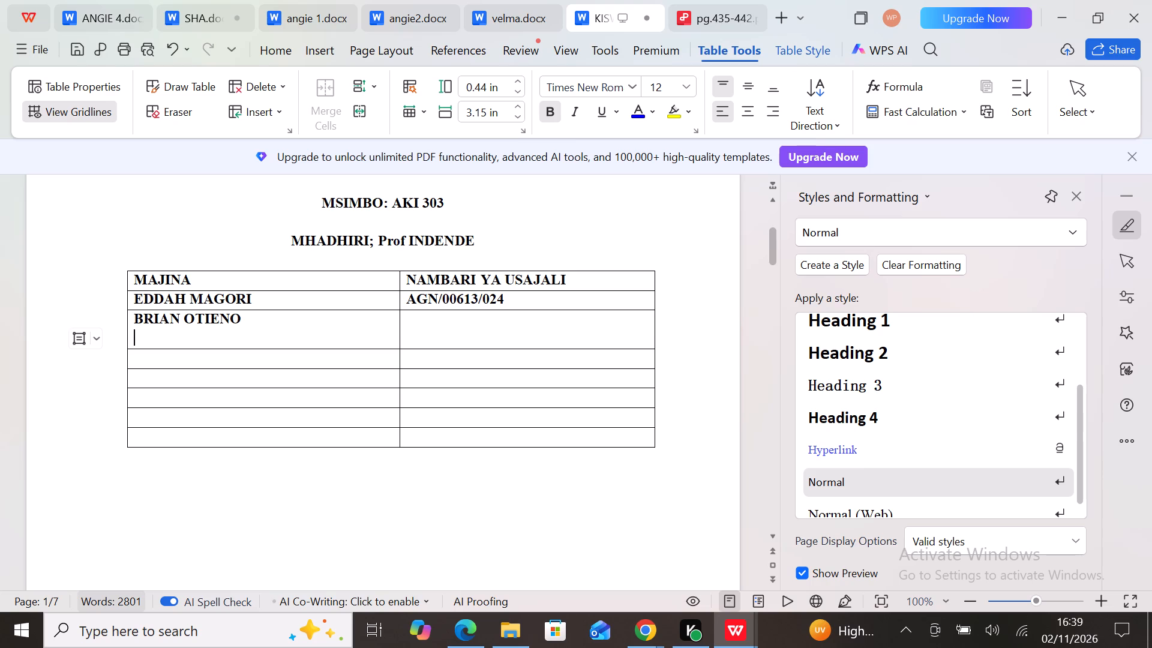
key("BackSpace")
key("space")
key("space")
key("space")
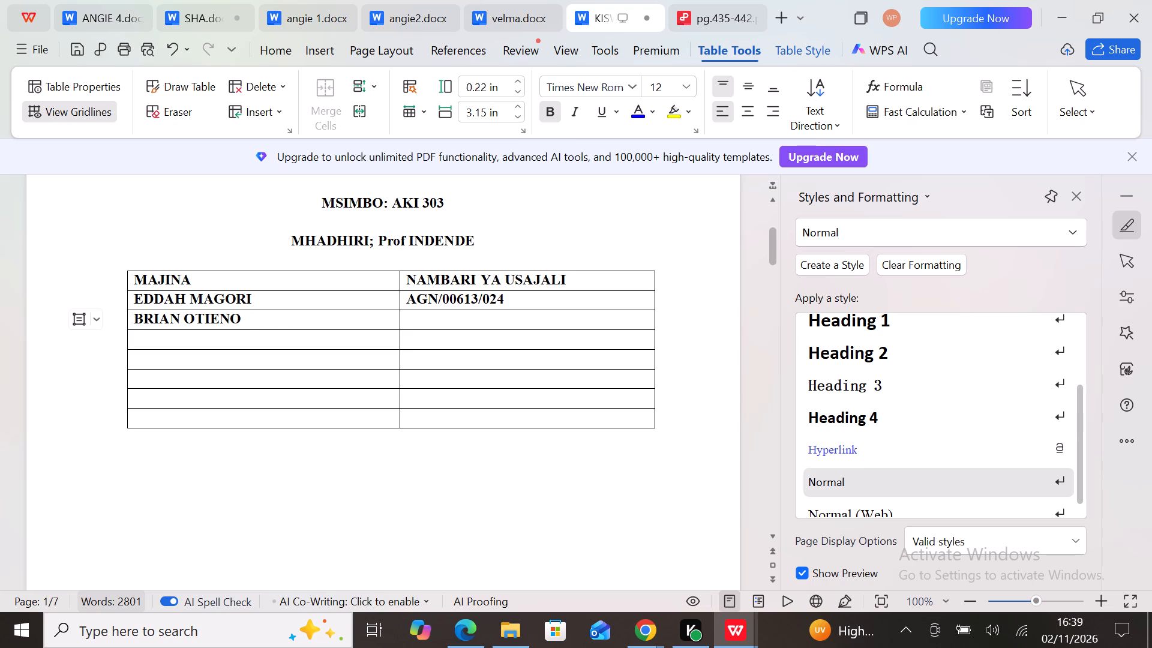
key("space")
Enter the second student's registration number beside their name in the NAMBARI YA USAJALI column.
left_click(430, 314)
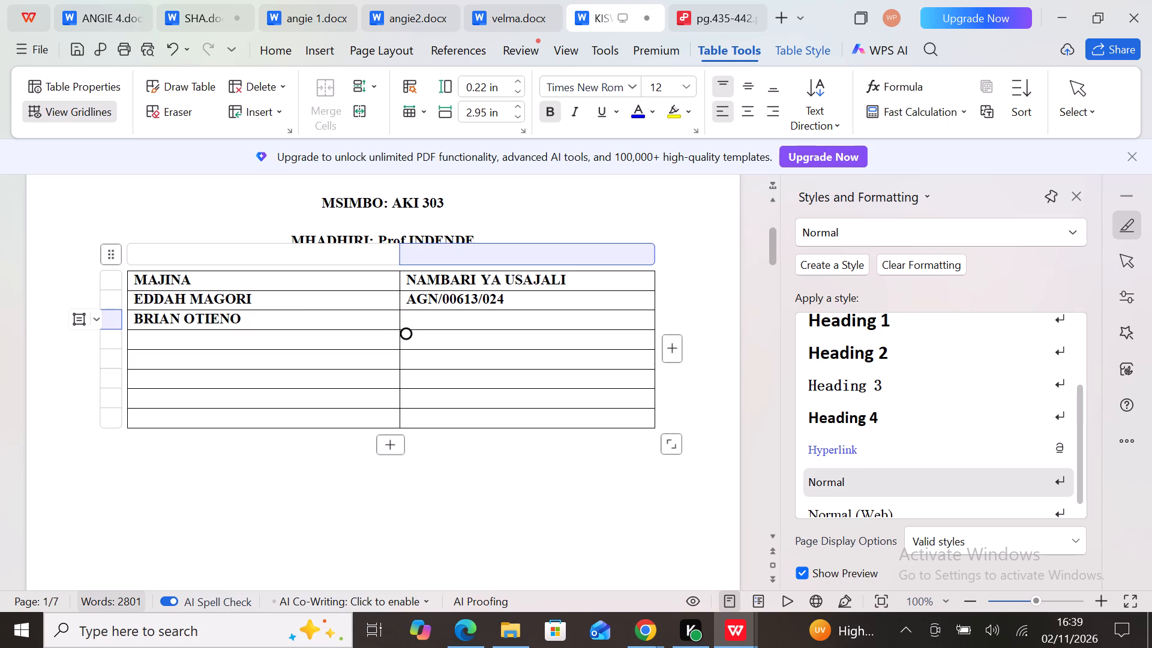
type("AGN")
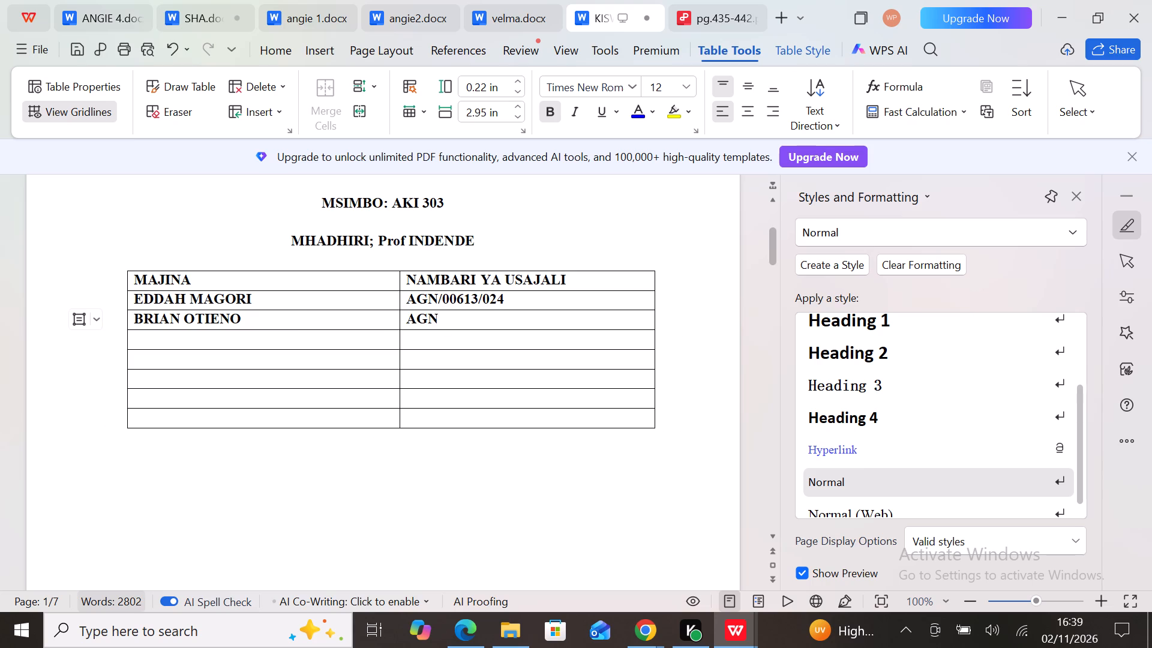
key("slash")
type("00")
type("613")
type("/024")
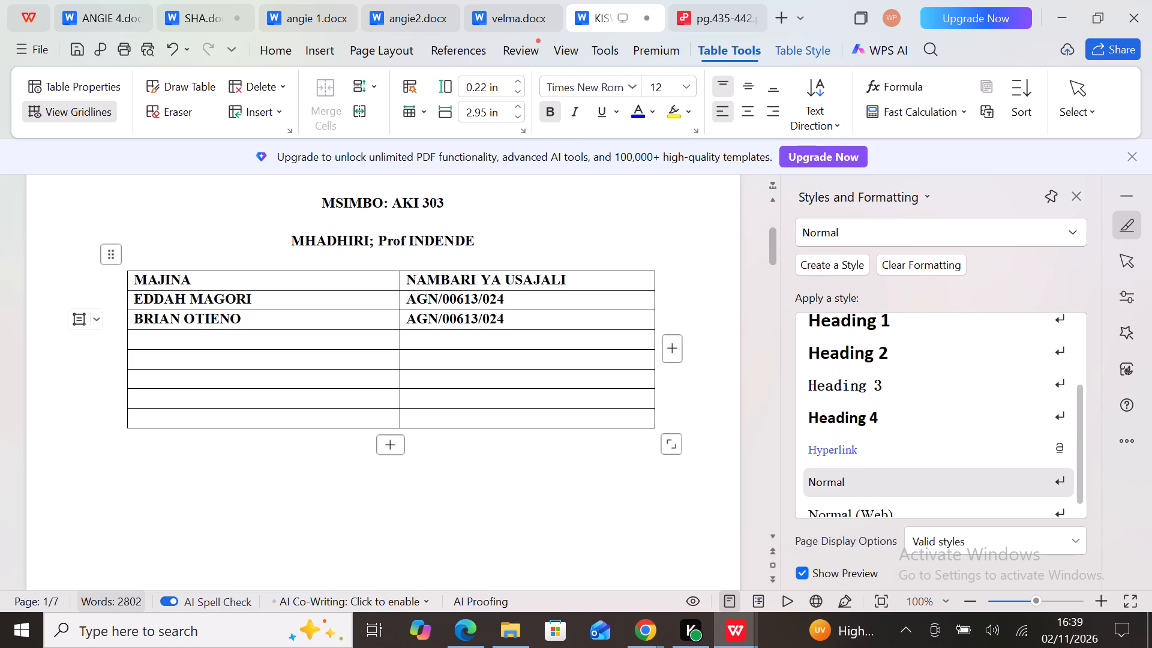
Enter the third student's three-part name in the next empty row of the MAJINA column.
left_click(261, 341)
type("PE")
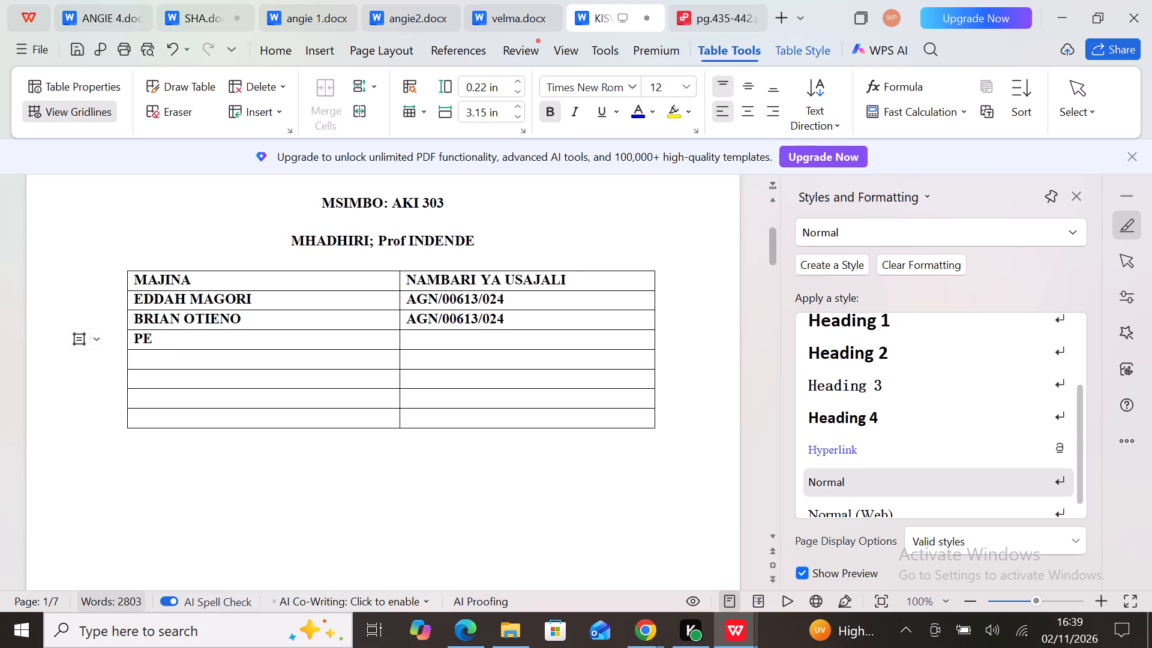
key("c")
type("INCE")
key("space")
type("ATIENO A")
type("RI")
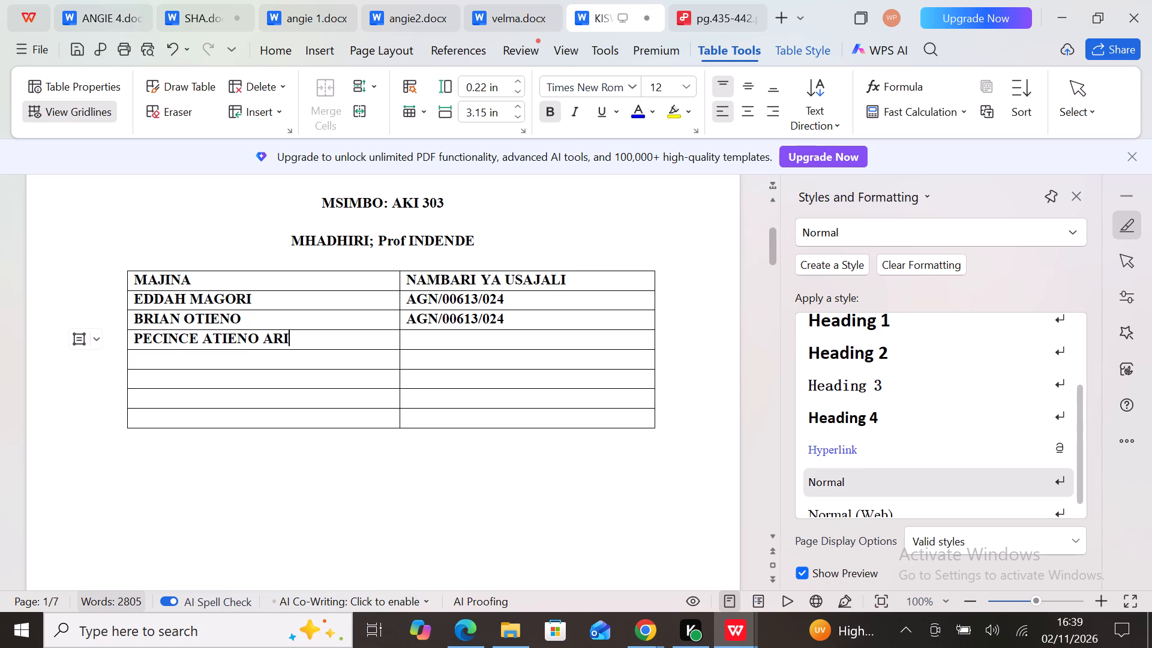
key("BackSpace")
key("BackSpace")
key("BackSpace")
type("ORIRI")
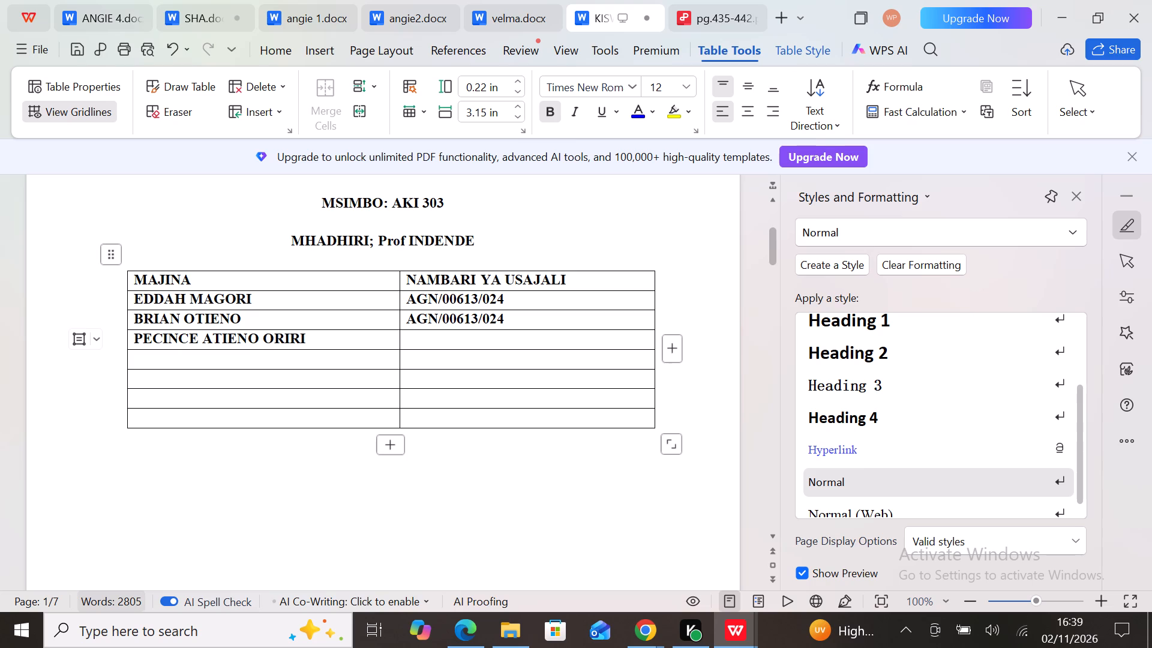
Enter the third student's registration number in the NAMBARI YA USAJALI column.
left_click(410, 338)
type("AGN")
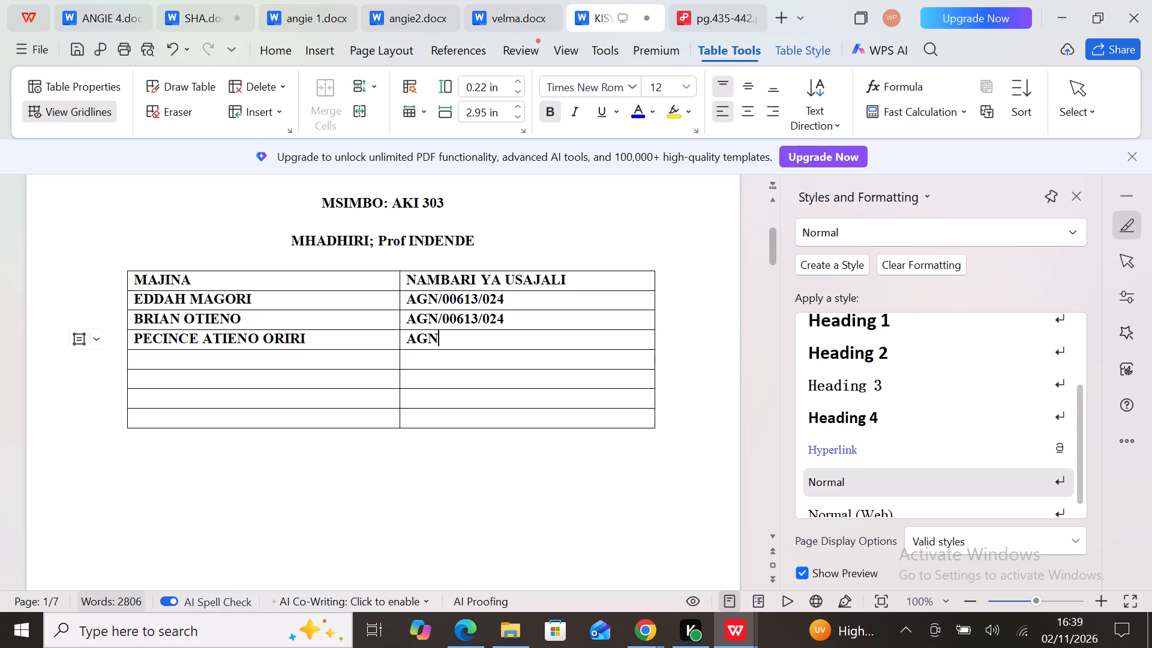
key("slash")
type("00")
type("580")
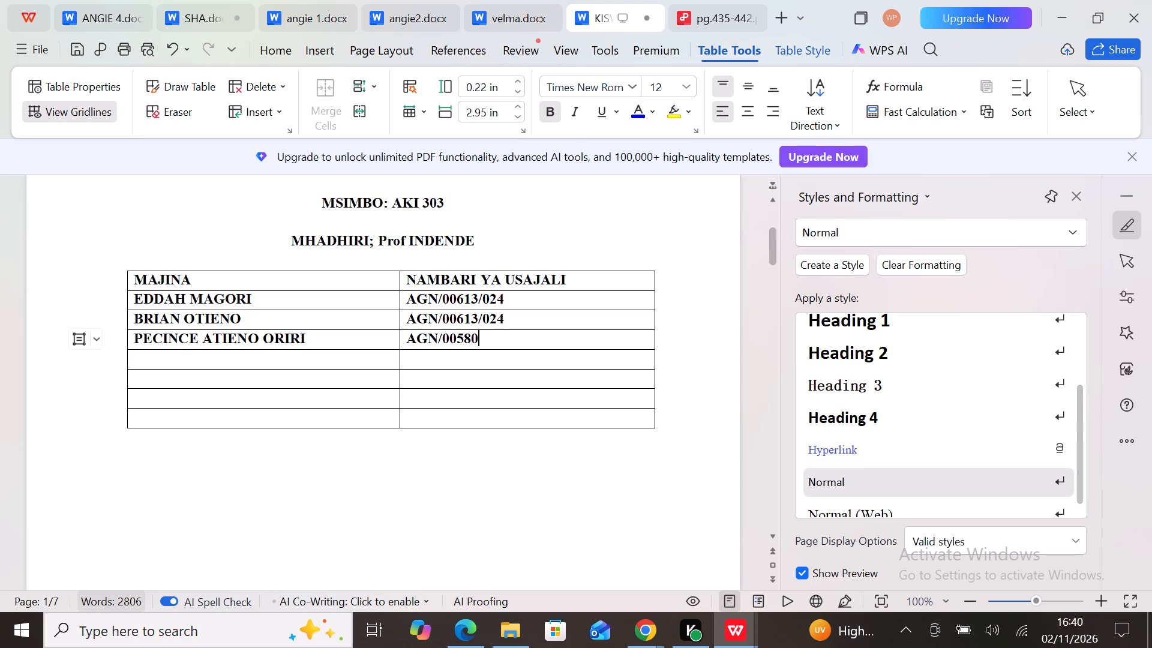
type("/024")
Enter the fourth student's three-part name in the next empty row of the MAJINA column.
left_click(283, 362)
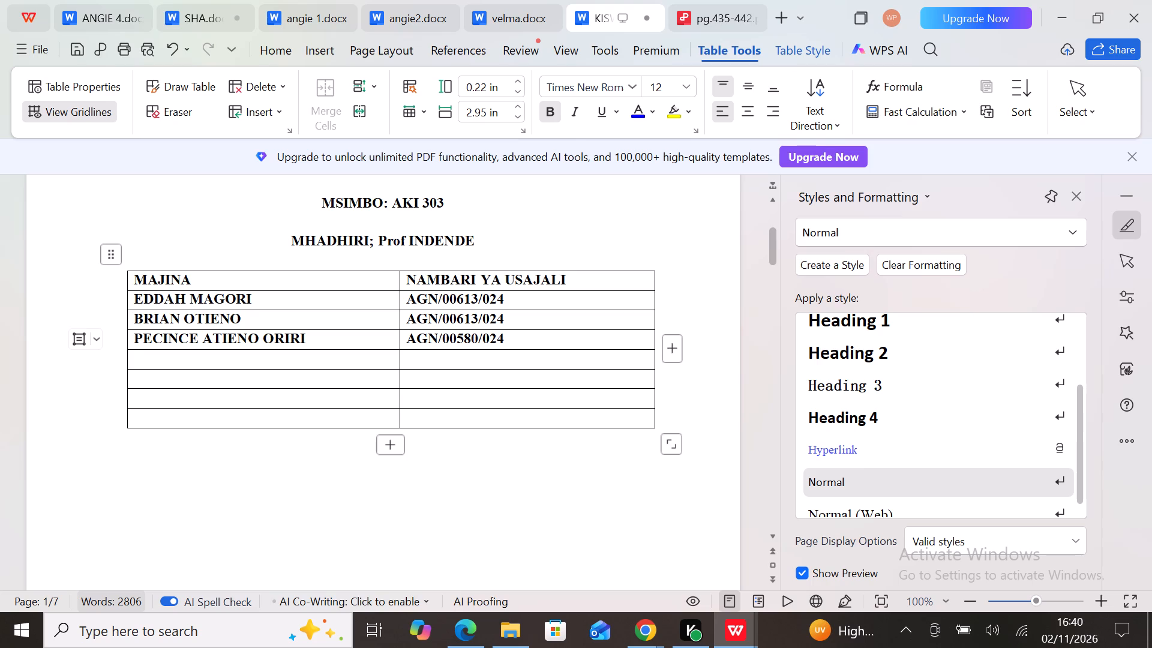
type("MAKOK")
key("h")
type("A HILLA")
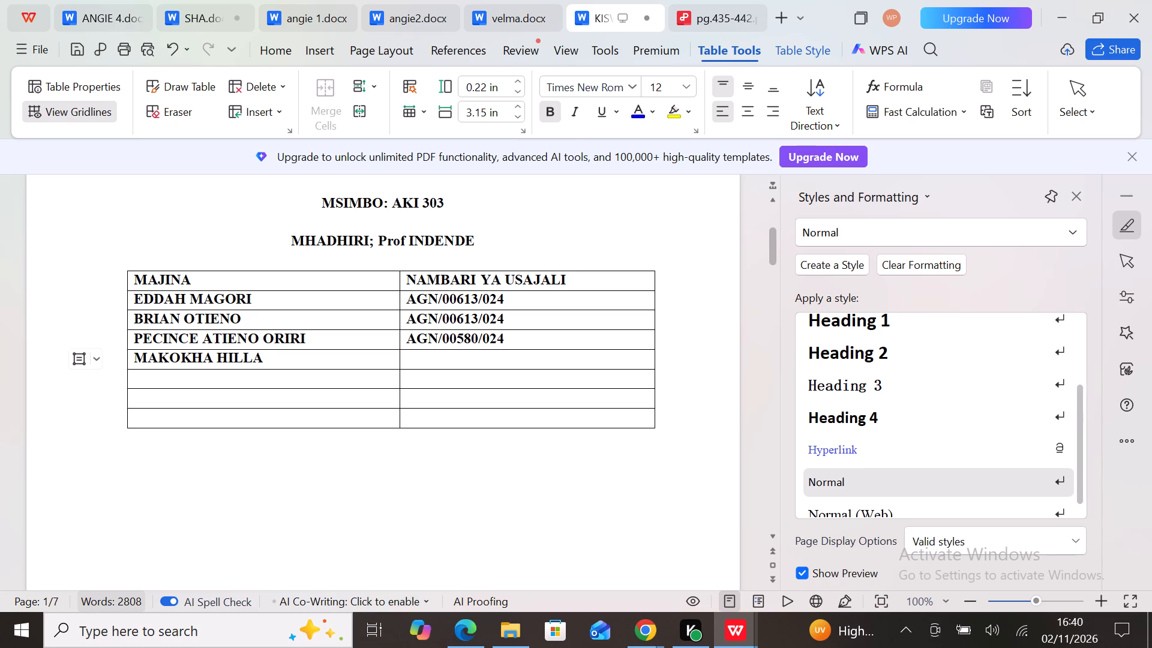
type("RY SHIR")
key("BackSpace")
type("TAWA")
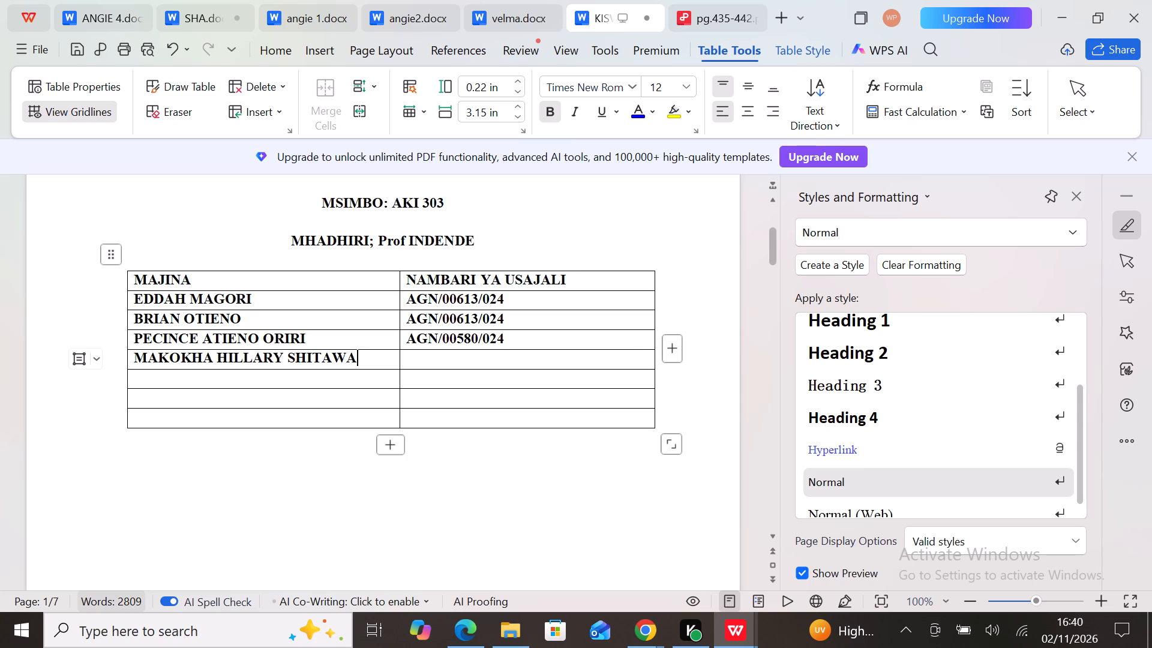
Enter the fourth student's registration number, with the prefix ANG, in the NAMBARI YA USAJALI column.
left_click(419, 364)
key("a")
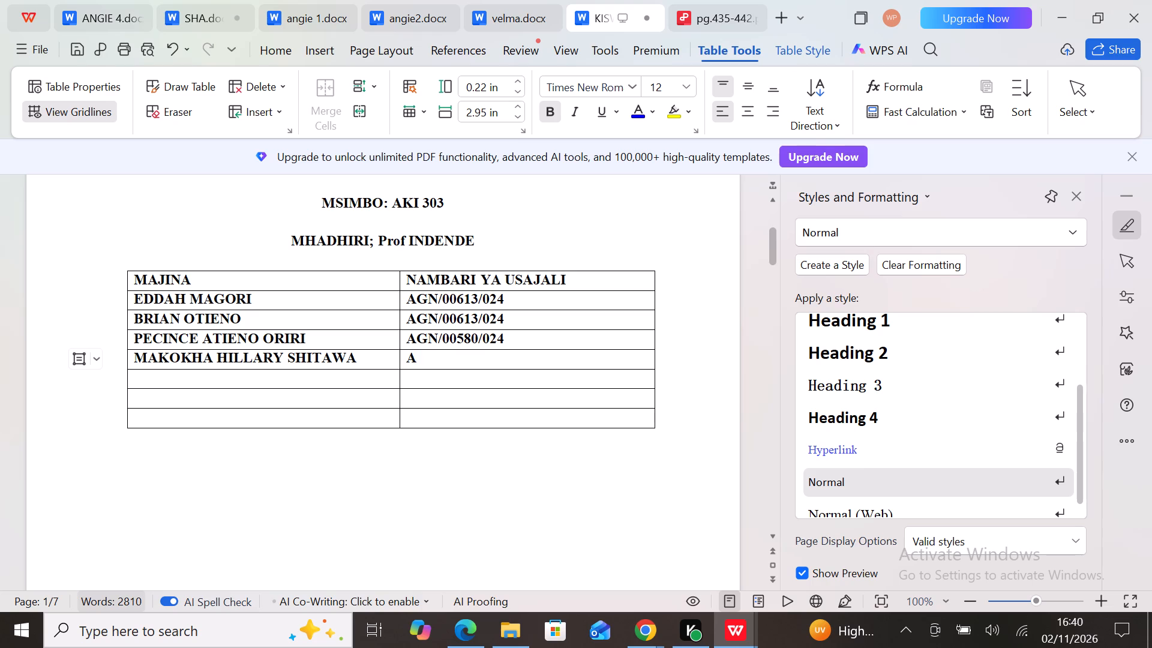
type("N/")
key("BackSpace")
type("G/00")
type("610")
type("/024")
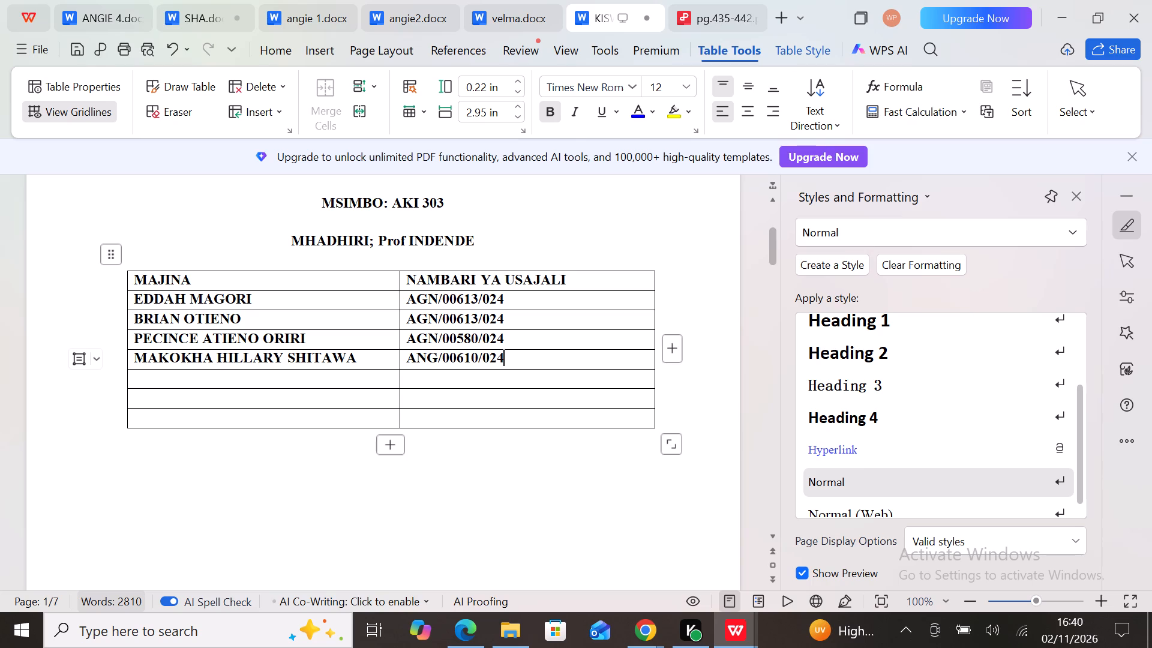
Enter the fifth student's name in the next empty row of the MAJINA column.
left_click(222, 379)
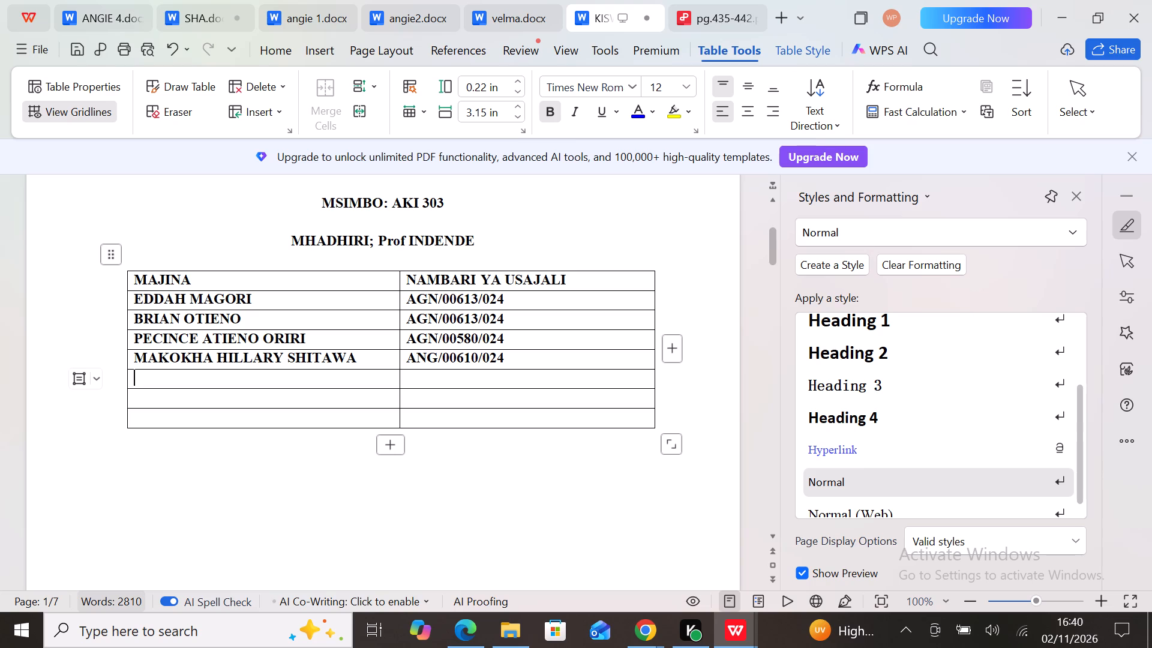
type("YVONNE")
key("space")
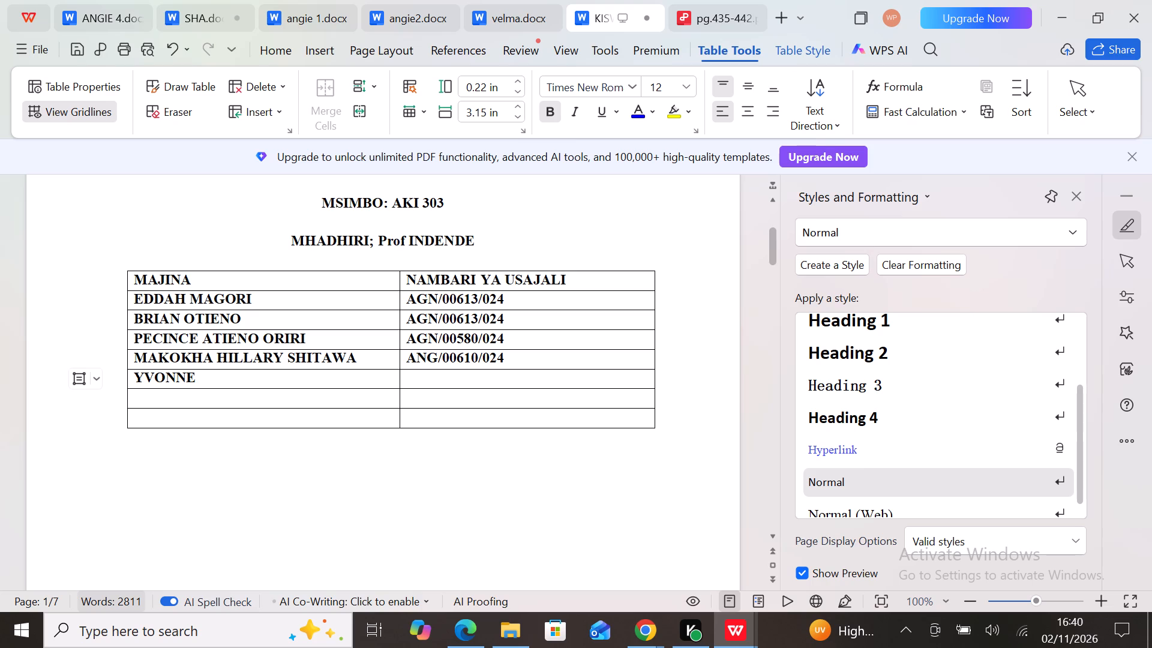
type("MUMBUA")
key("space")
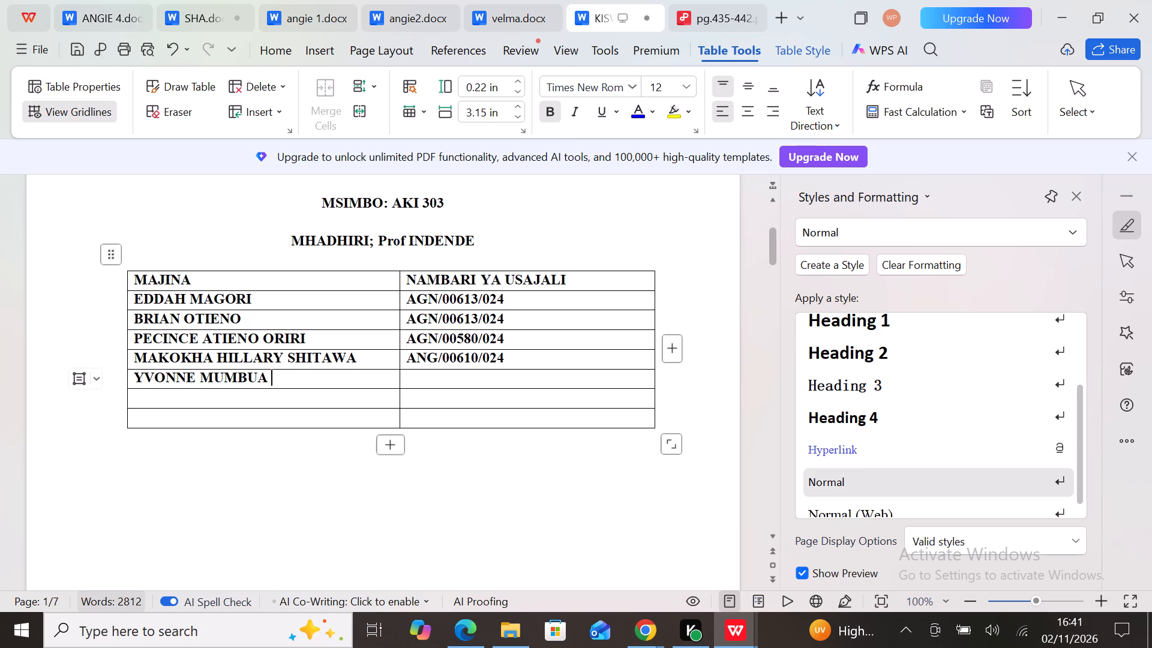
Correct the prefix of the fourth student's registration number to AGN.
left_click(428, 361)
left_click(440, 354)
key("BackSpace")
key("BackSpace")
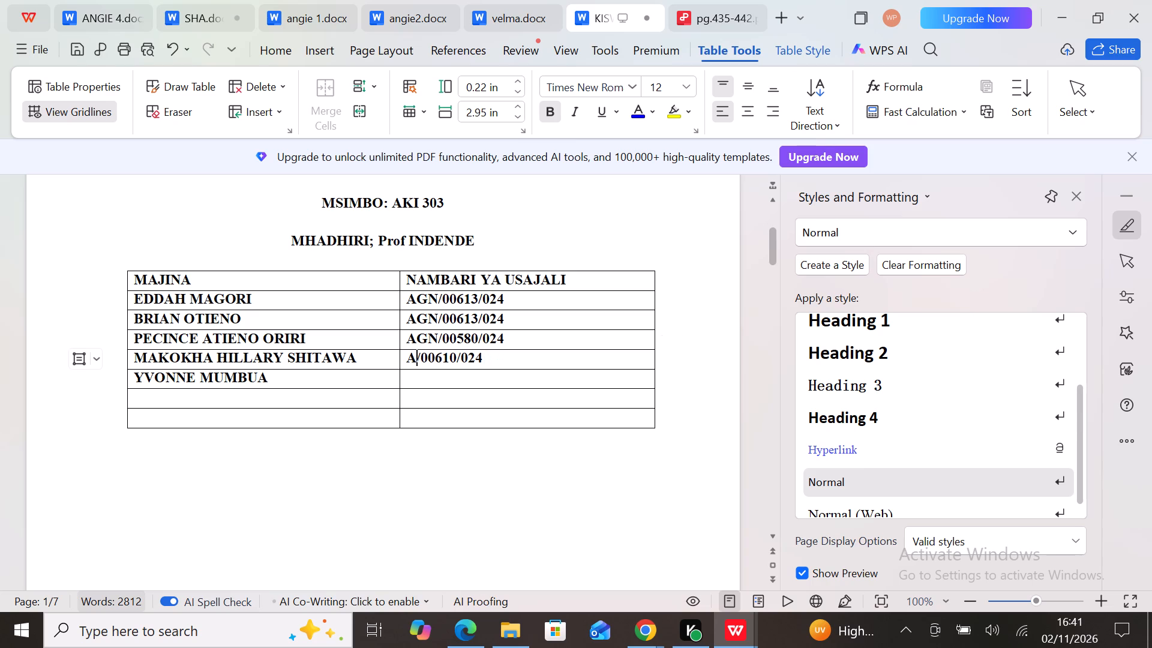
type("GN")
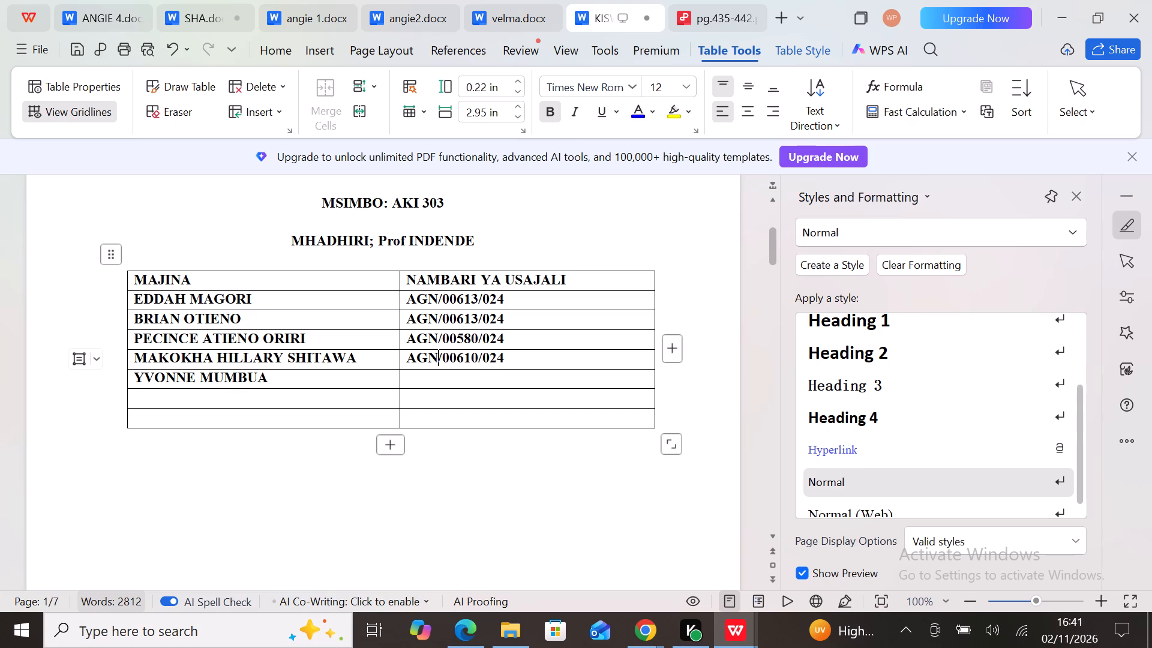
Enter the fifth student's registration number, with the prefix AGN, in the NAMBARI YA USAJALI column.
left_click(416, 377)
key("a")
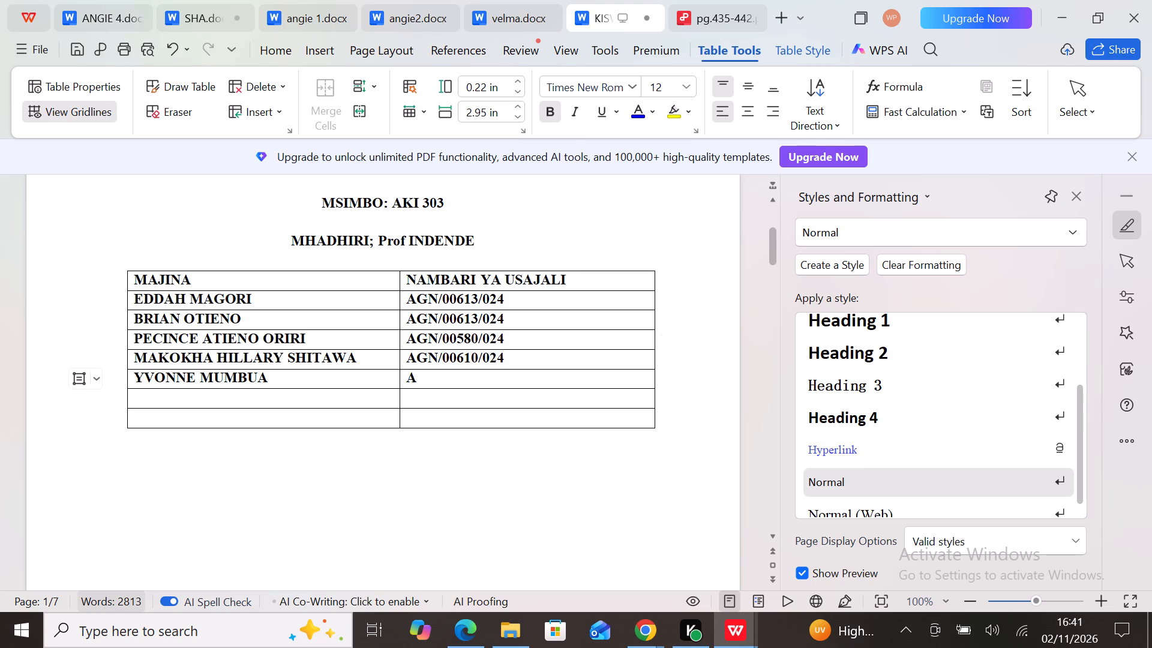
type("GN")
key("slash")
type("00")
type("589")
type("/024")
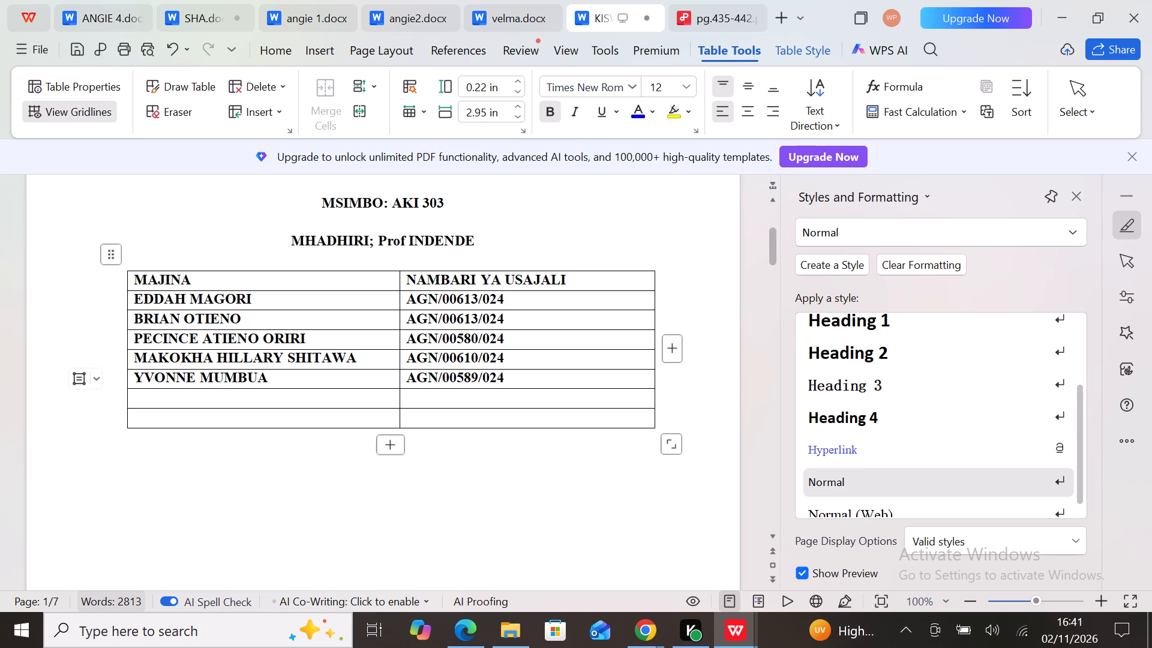
Enter the sixth student's two-part name in the next empty row of the MAJINA column.
left_click(325, 398)
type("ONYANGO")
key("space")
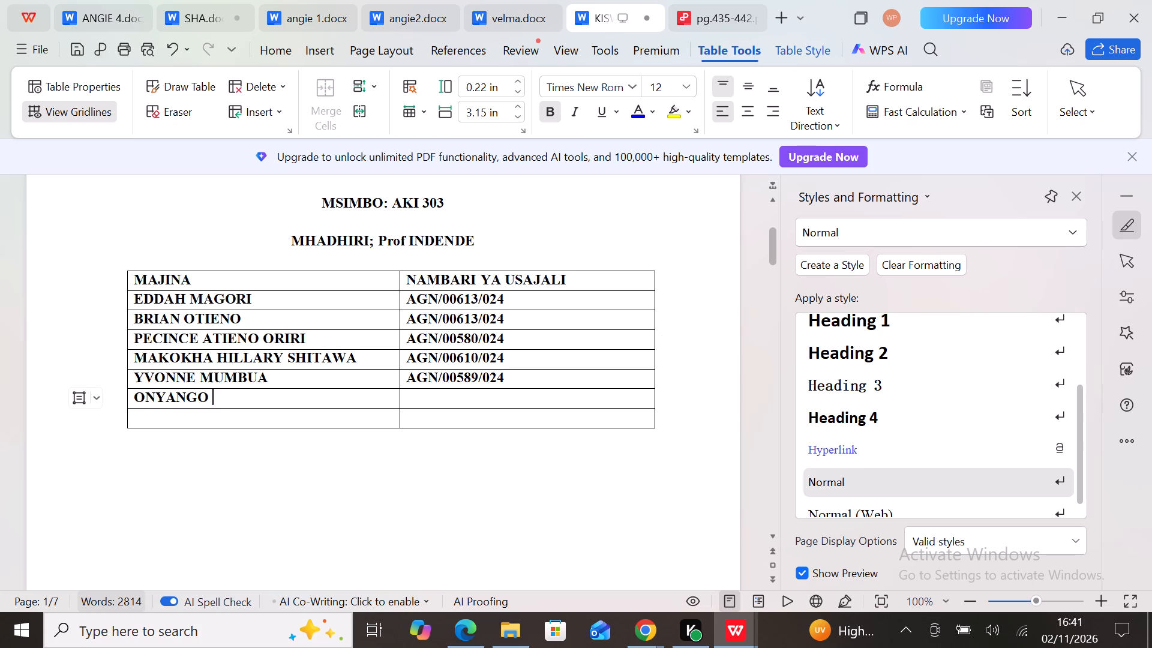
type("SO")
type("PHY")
Enter the sixth student's registration number, with the prefix AGN, in the NAMBARI YA USAJALI column.
left_click(413, 404)
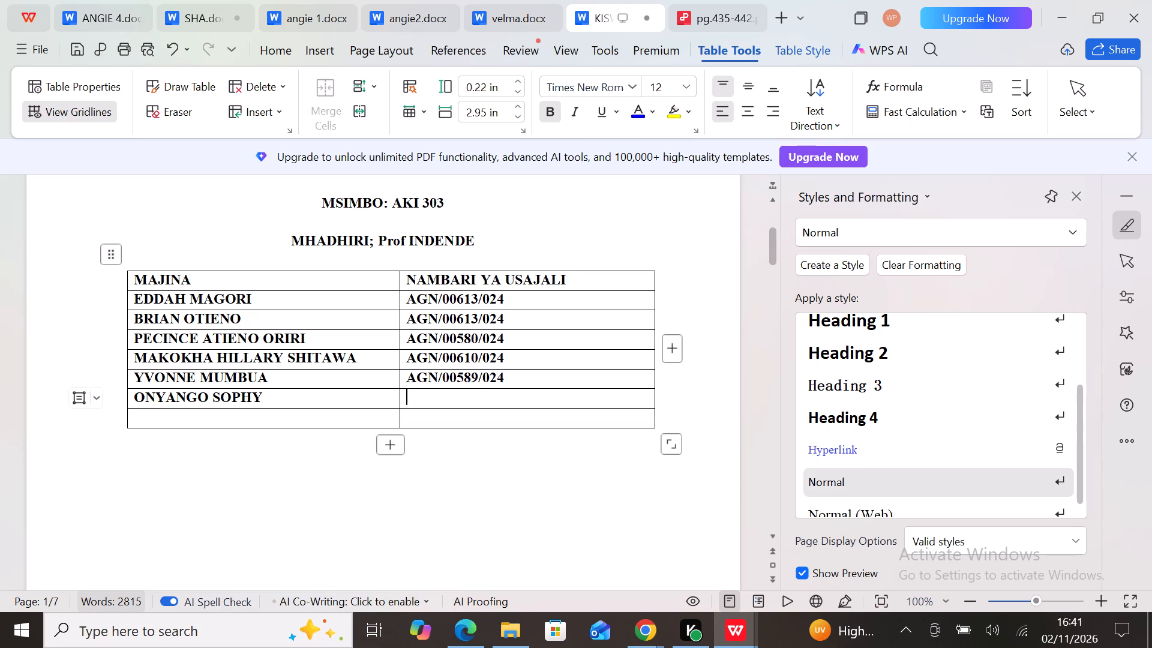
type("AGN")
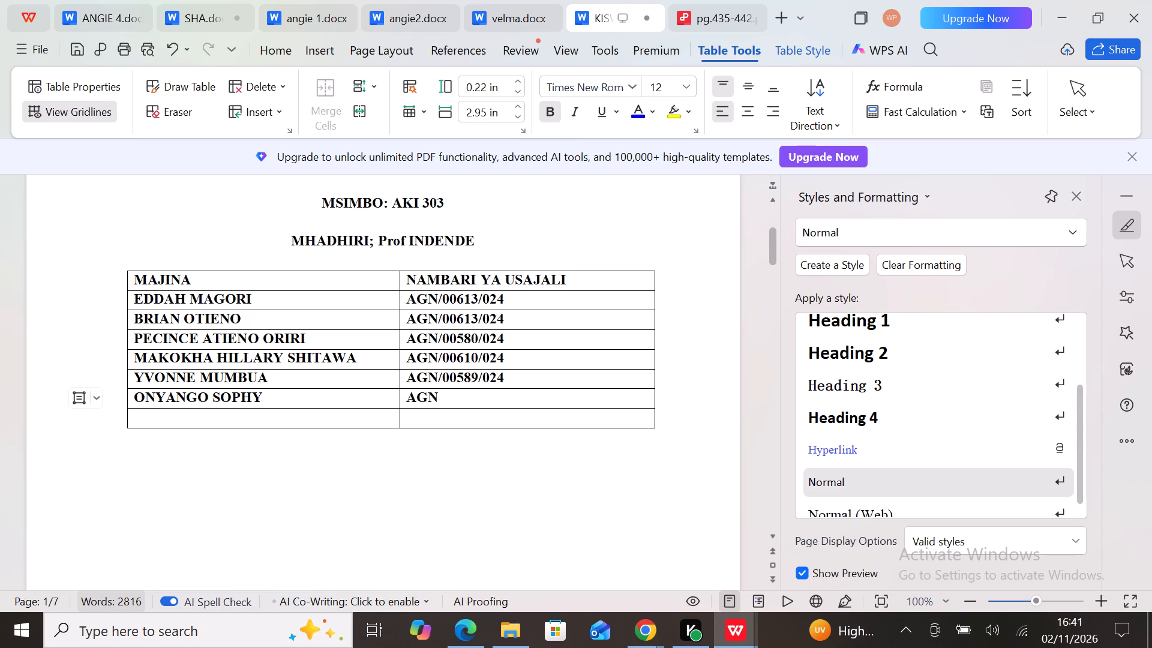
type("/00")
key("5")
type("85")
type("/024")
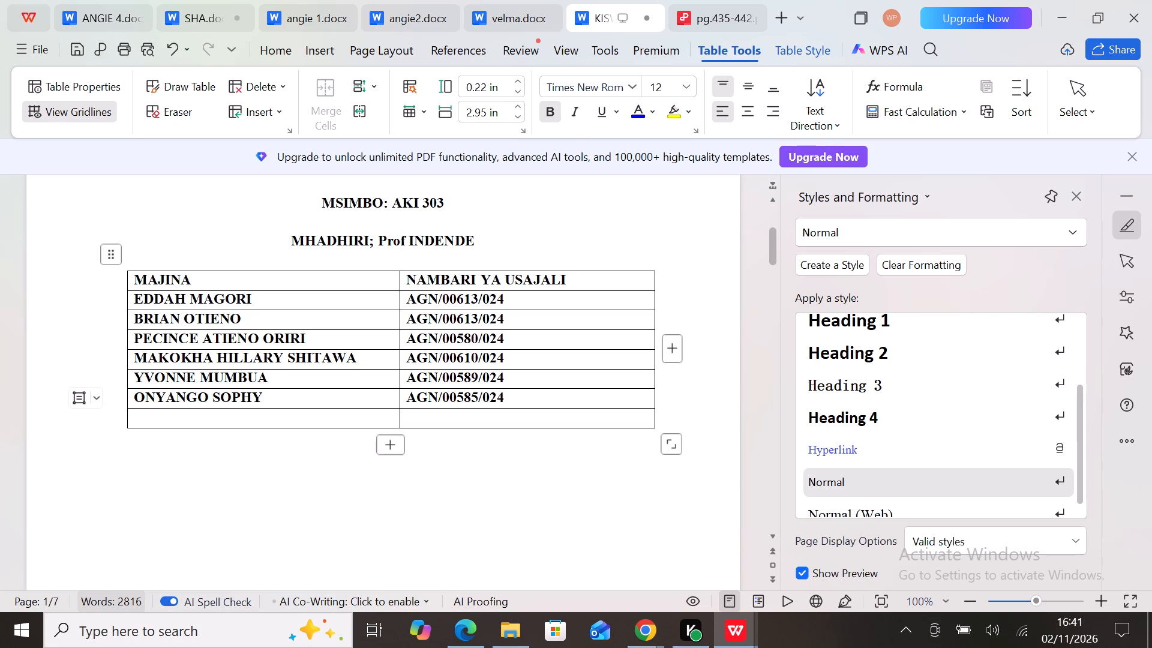
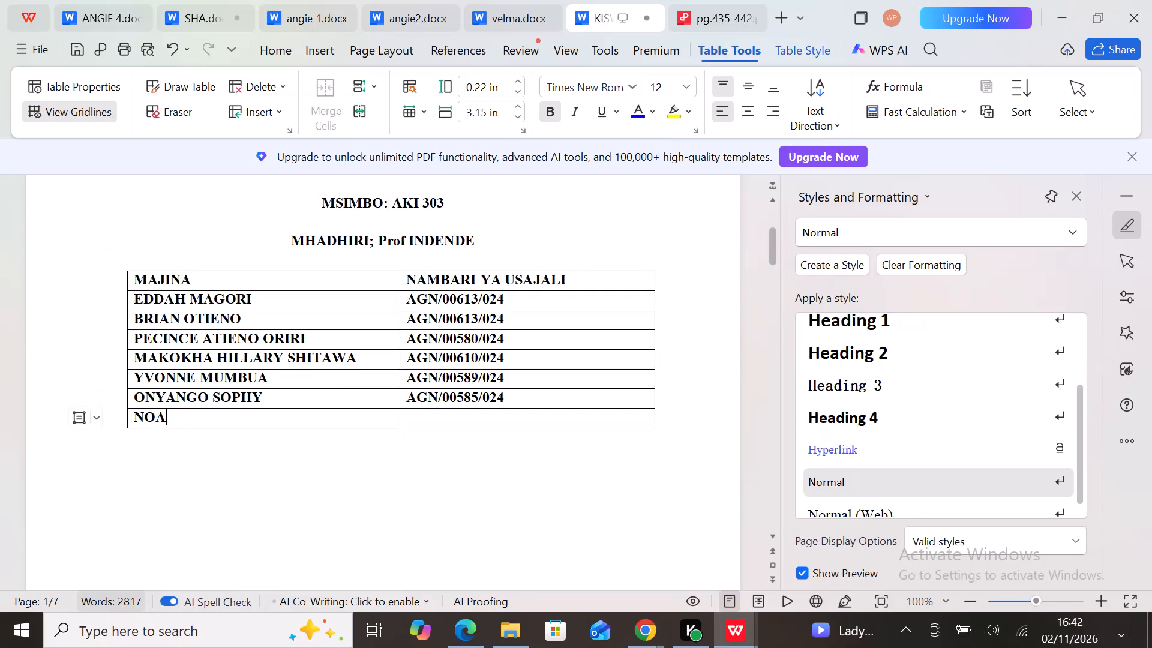
Complete the seventh student's two-part name in the last row of the MAJINA column.
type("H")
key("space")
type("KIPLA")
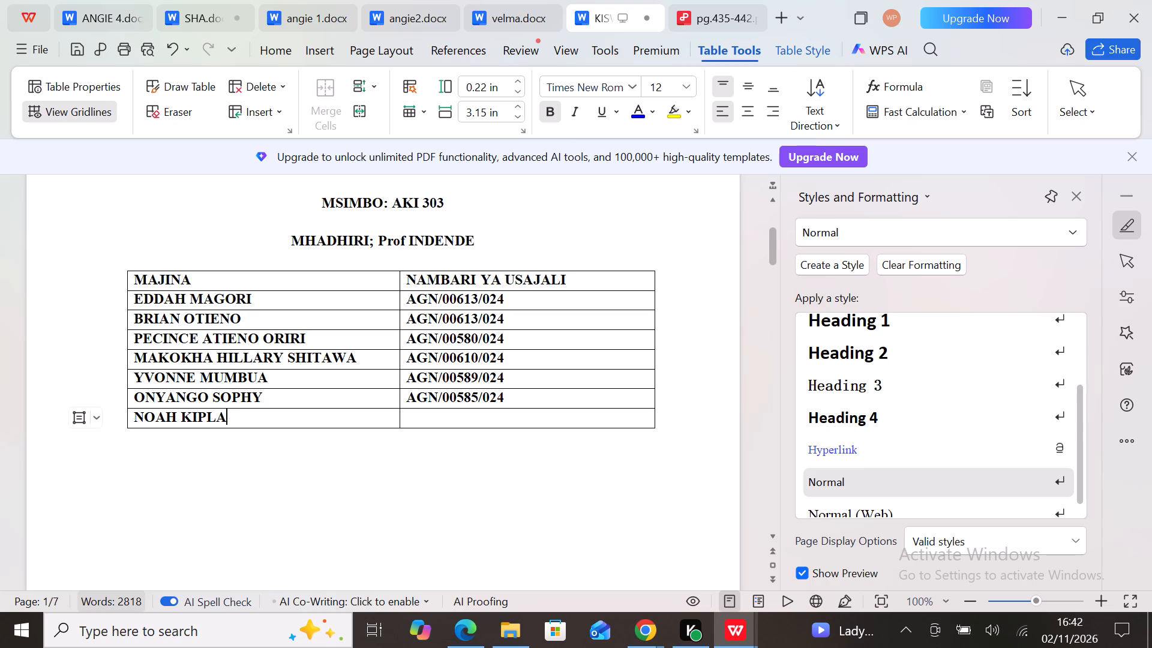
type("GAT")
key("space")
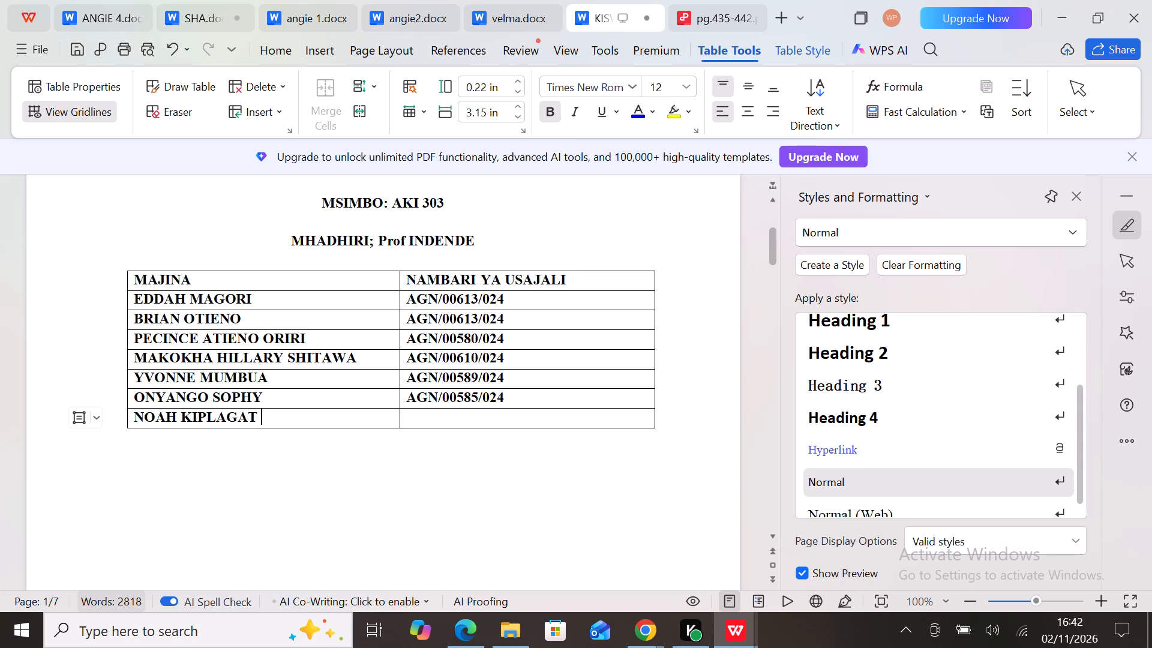
Enter the seventh student's registration number, with the prefix AGN, in the NAMBARI YA USAJALI column.
left_click(443, 422)
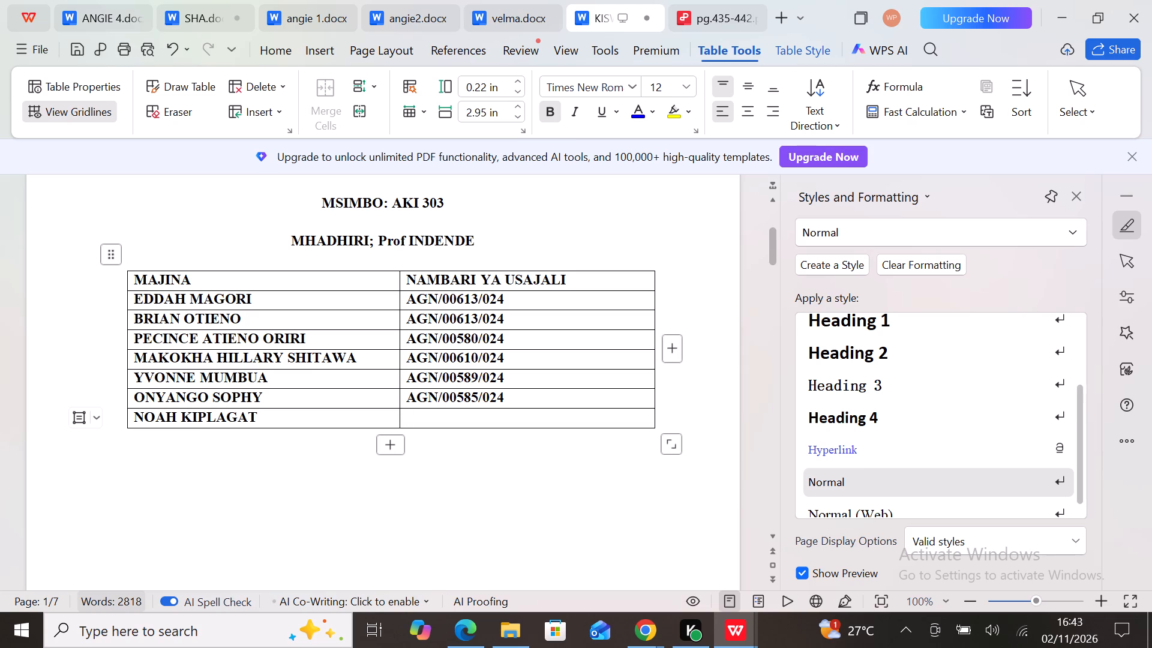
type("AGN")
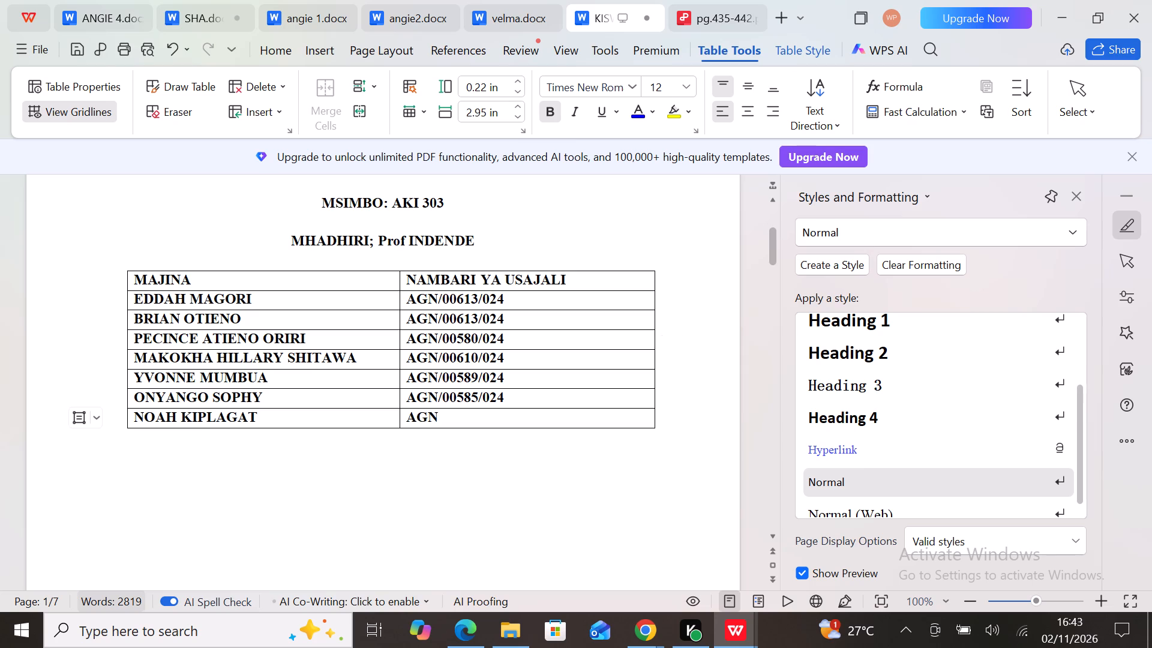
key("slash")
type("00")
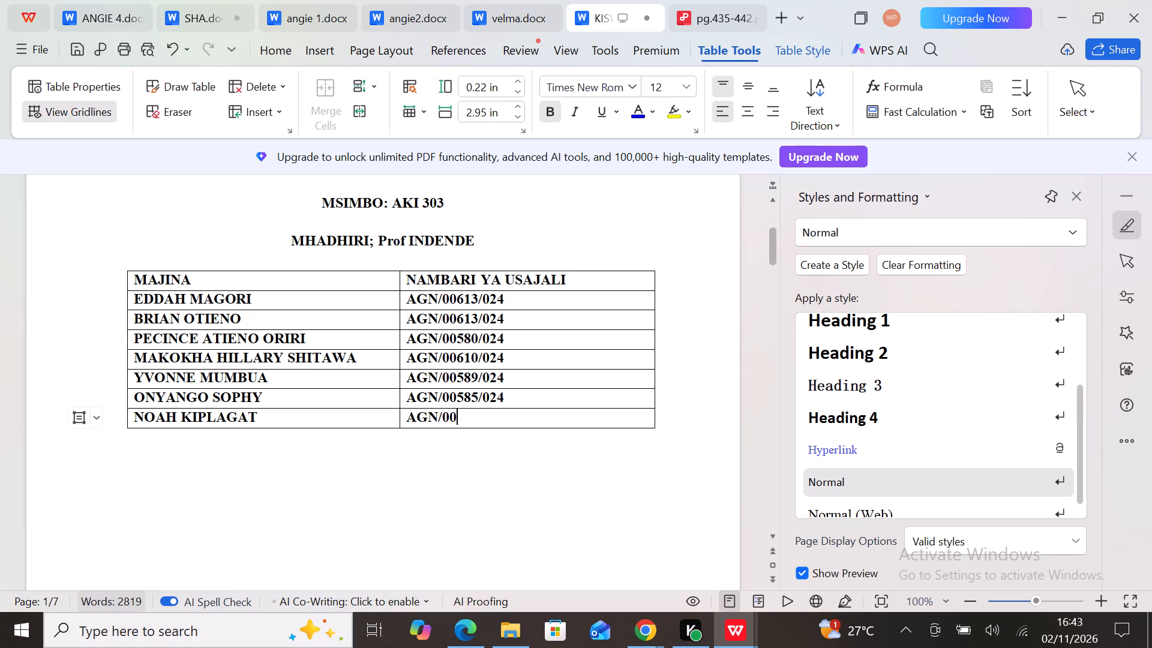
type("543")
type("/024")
Save the KISWAHILI document with the filled-in student table.
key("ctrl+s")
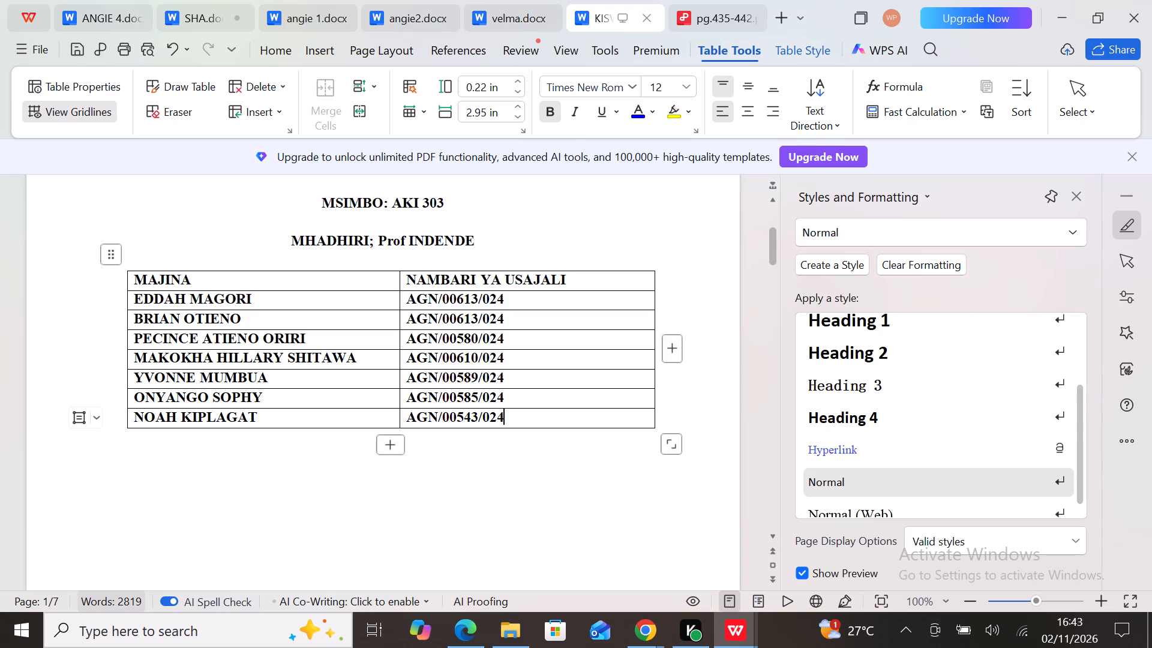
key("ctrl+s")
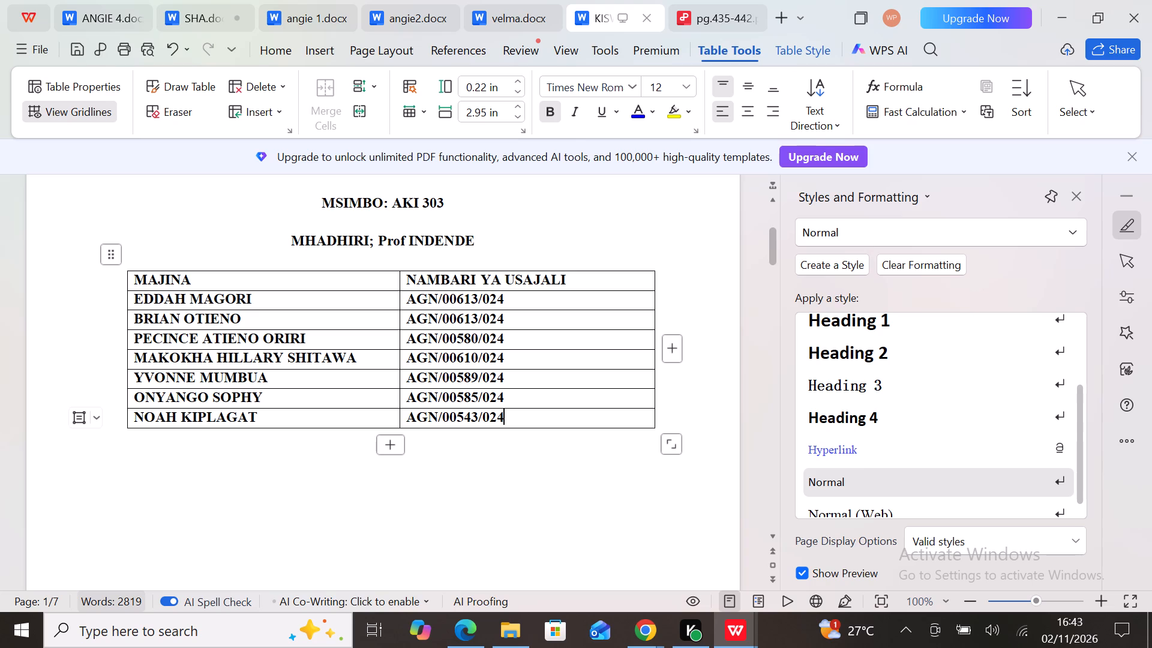
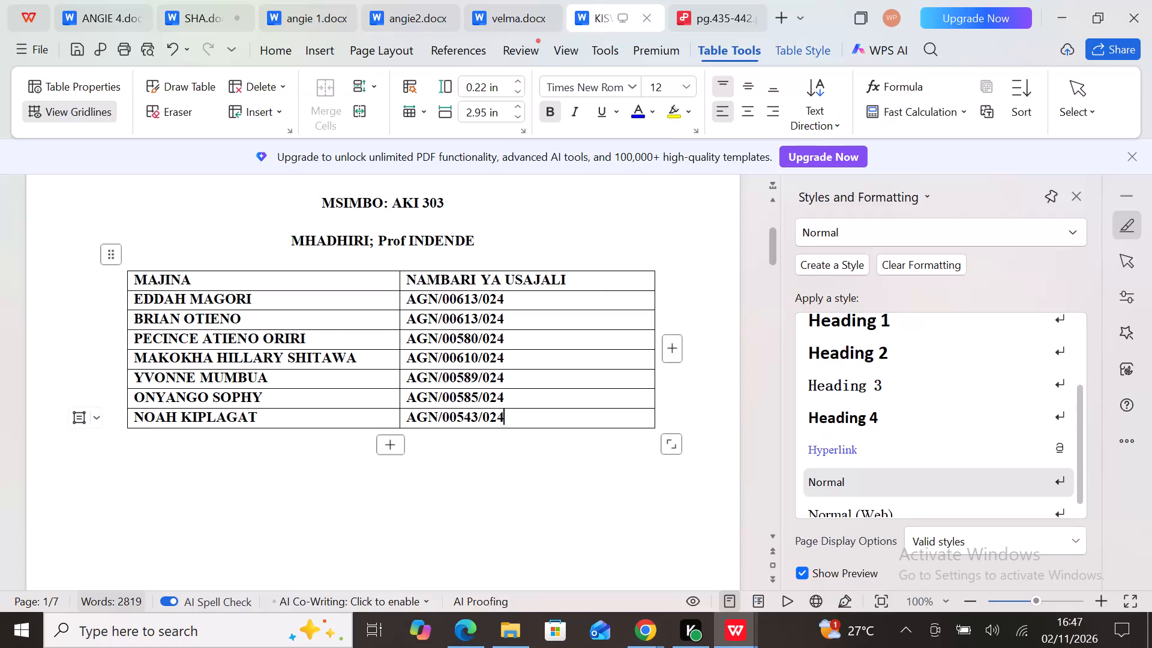
Insert a table of two columns and three rows directly below the student table.
left_click(136, 440)
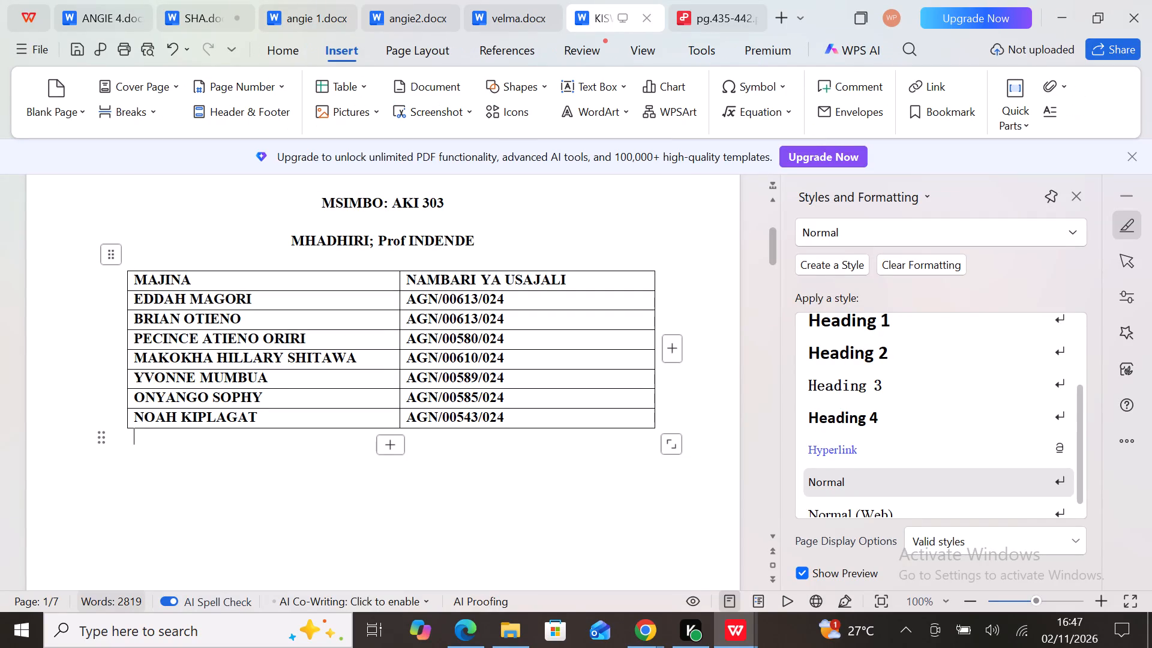
left_click(341, 89)
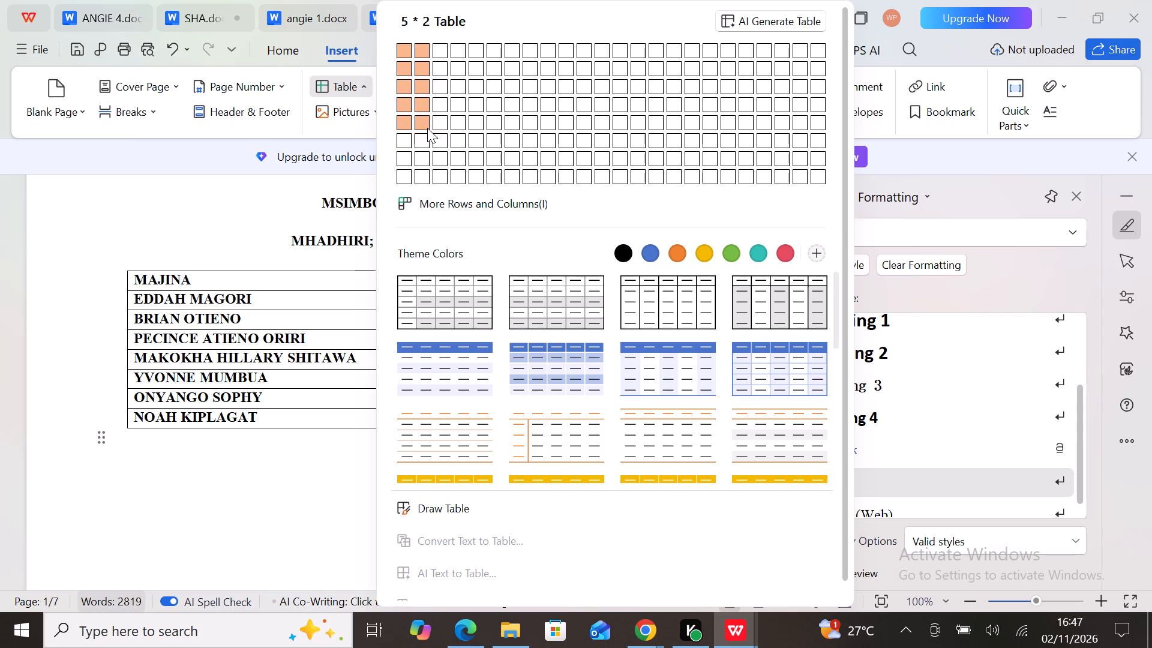
left_click(429, 86)
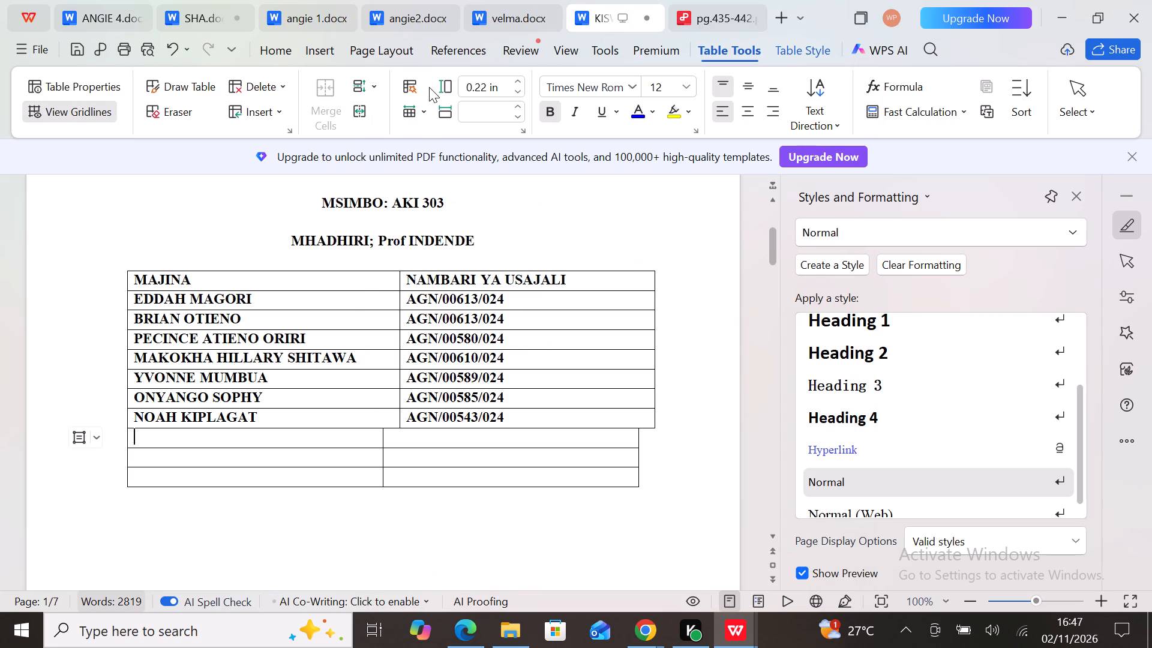
Enter the eighth student's two-part name in the first cell of the newly added rows.
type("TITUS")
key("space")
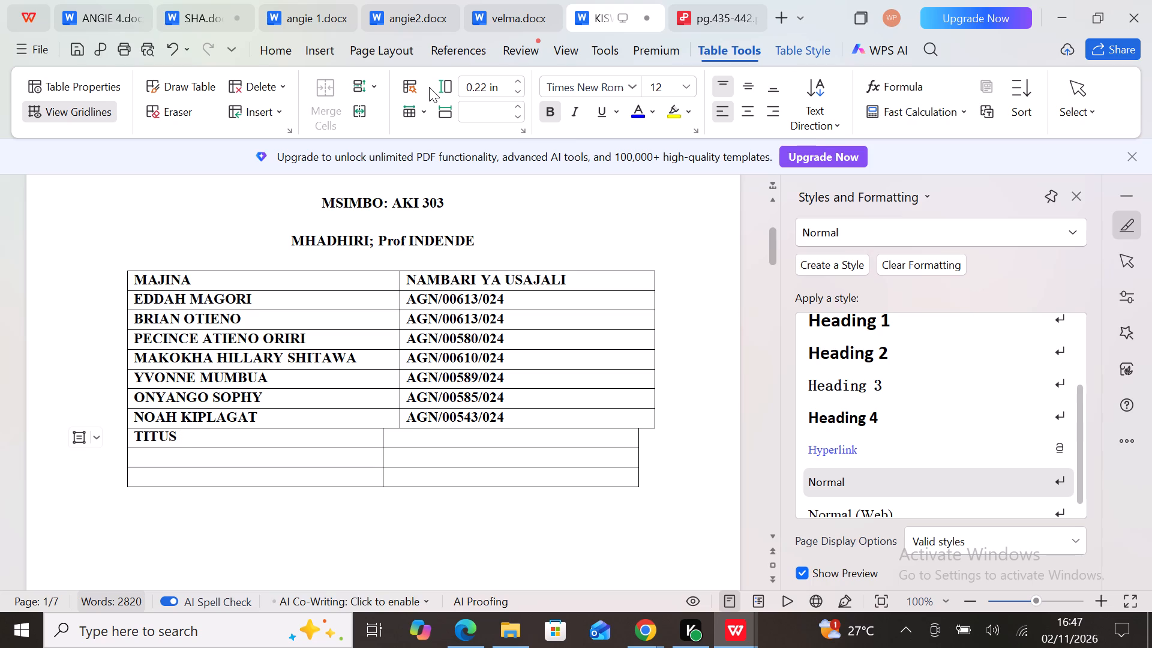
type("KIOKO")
Start the eighth student's registration number with AN/ in the cell beside the name.
left_click(418, 440)
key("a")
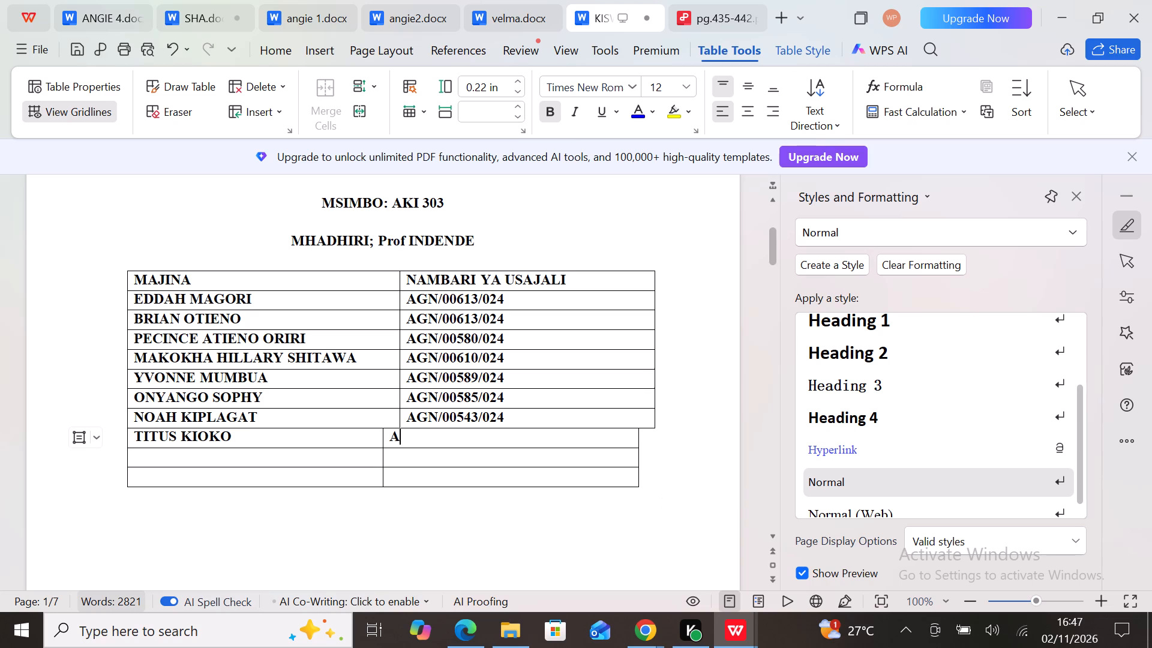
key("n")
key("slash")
Replace the last three digits of the middle number group in the first student's registration number.
left_click(476, 300)
key("BackSpace")
key("BackSpace")
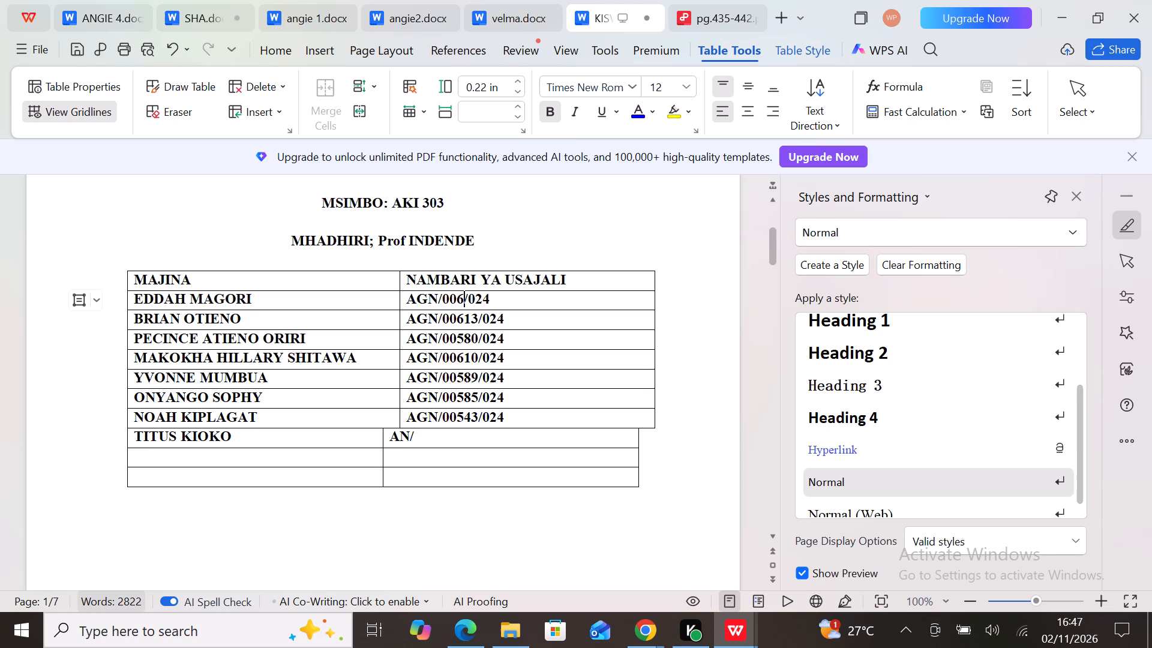
key("BackSpace")
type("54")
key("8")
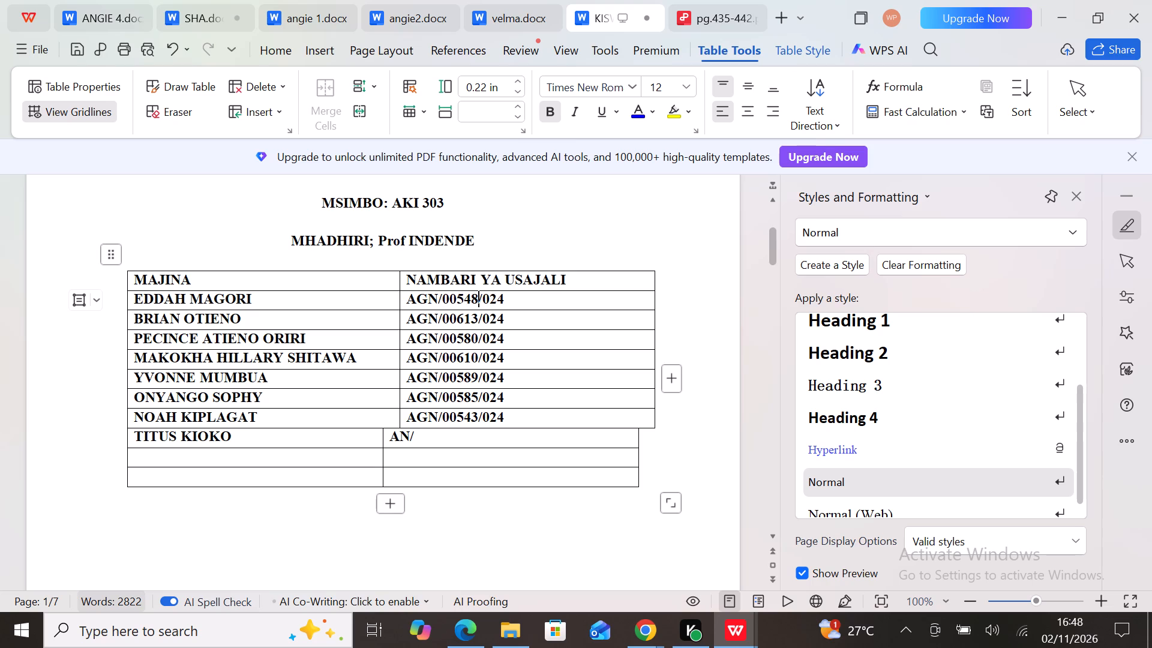
Correct the eighth student's registration prefix to AGN/ and complete the rest of the registration number.
left_click(418, 437)
key("BackSpace")
key("BackSpace")
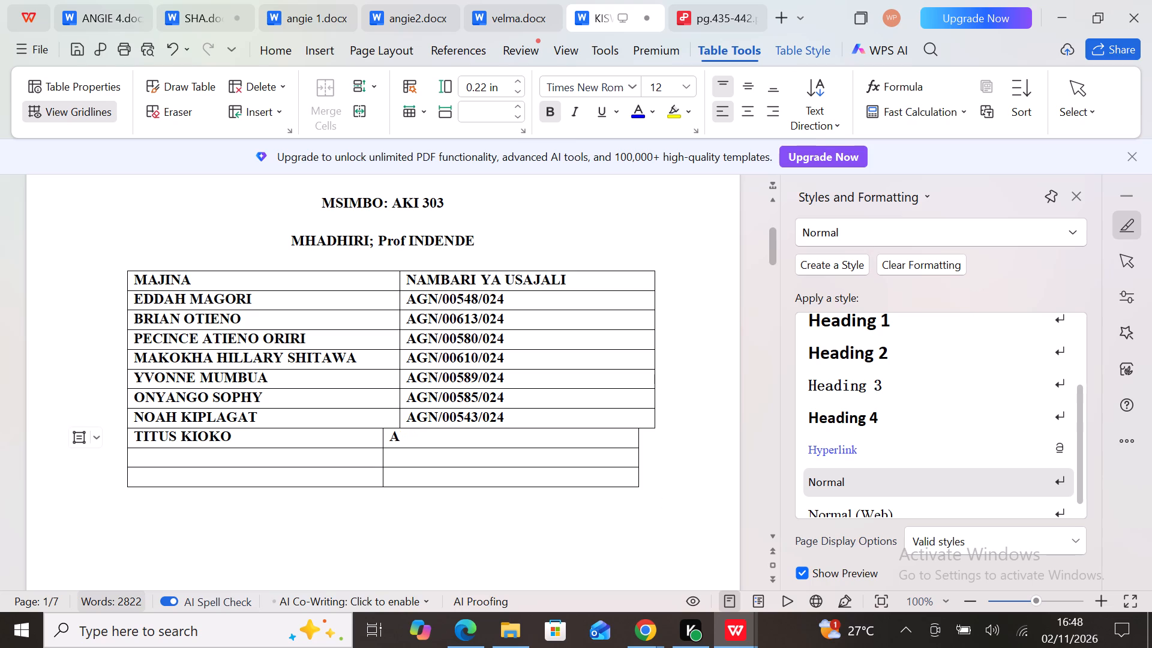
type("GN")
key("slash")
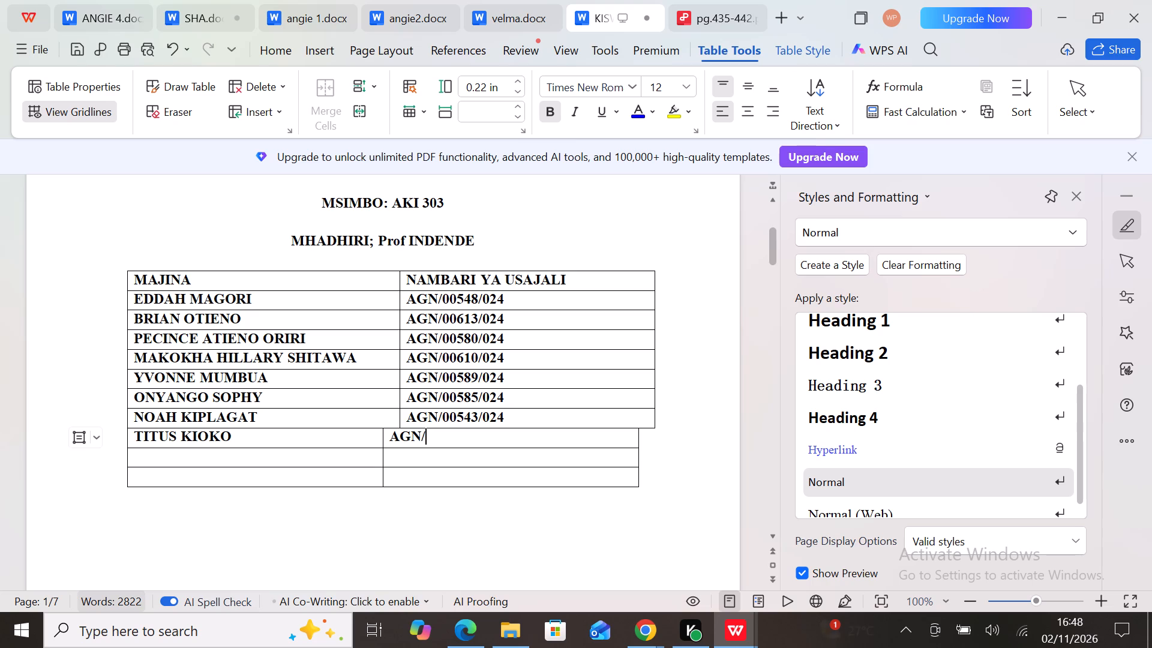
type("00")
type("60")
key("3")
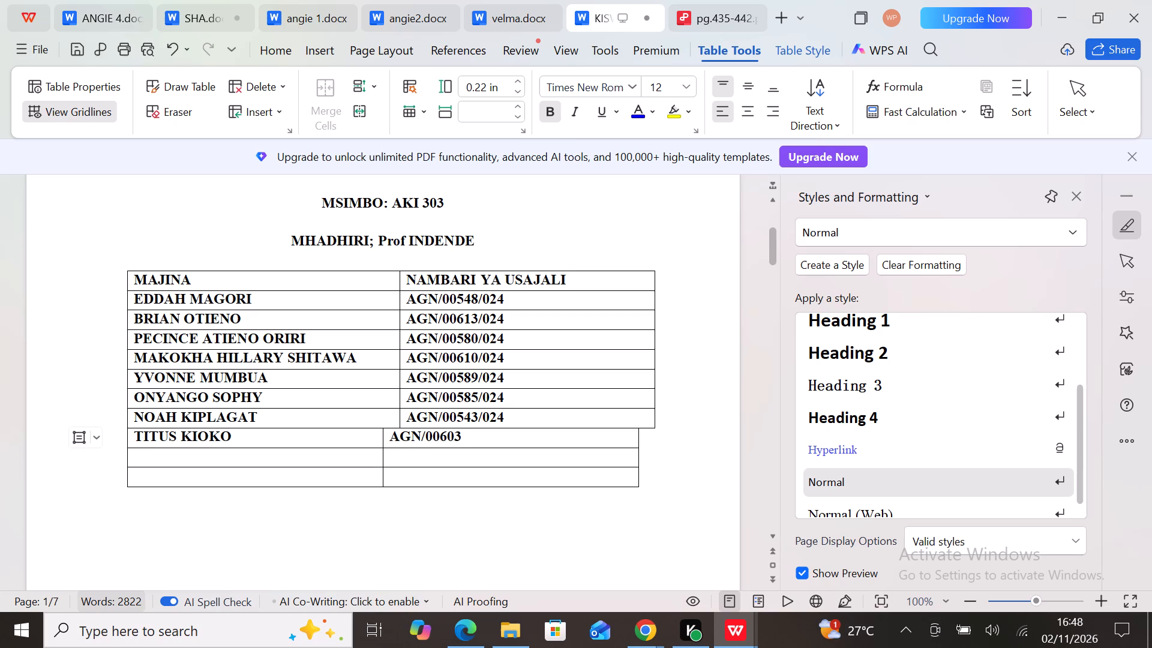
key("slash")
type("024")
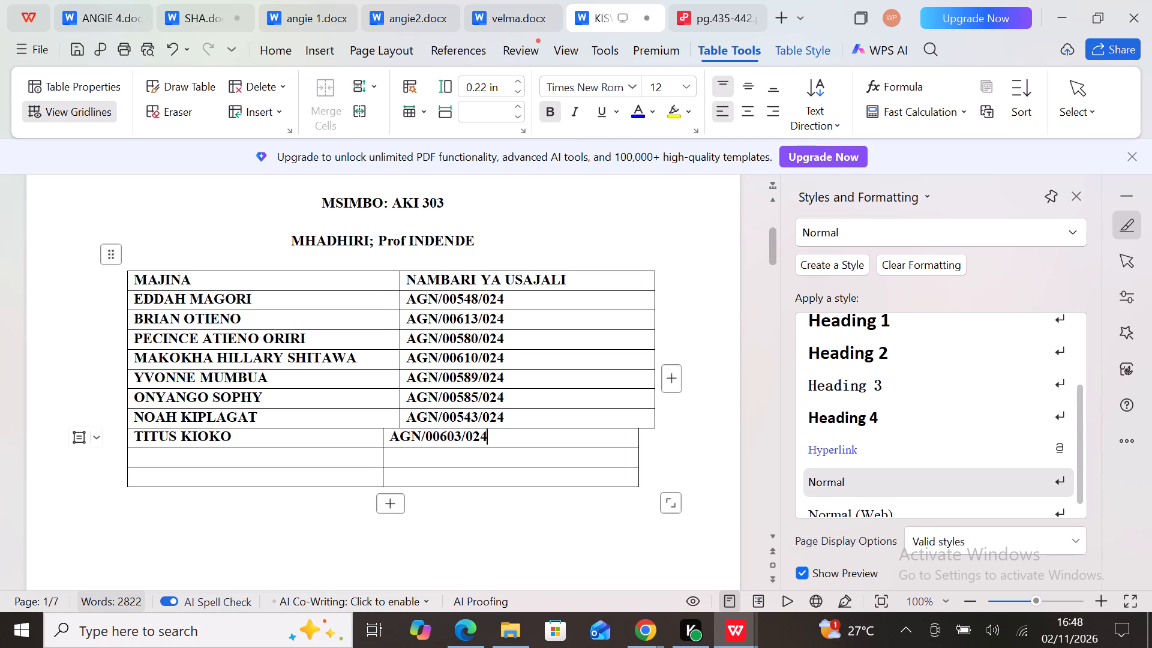
Align the added rows' column divider and outer border with those of the student table above.
left_click_drag(382, 433, 406, 439)
left_click_drag(406, 439, 403, 439)
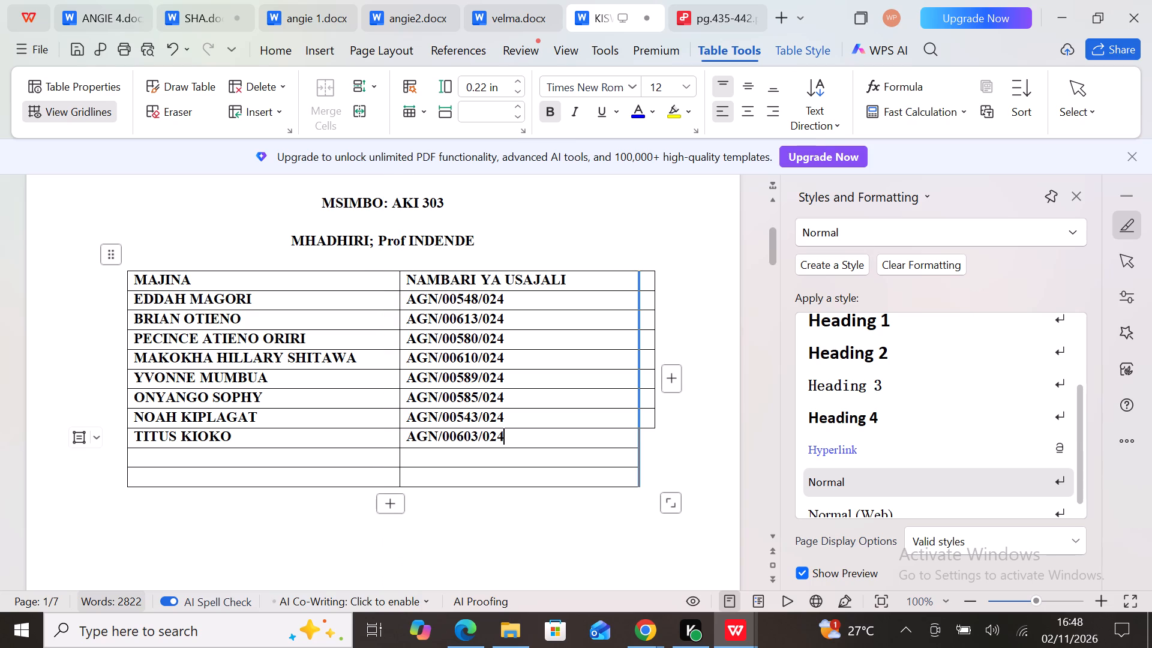
left_click_drag(638, 484, 653, 487)
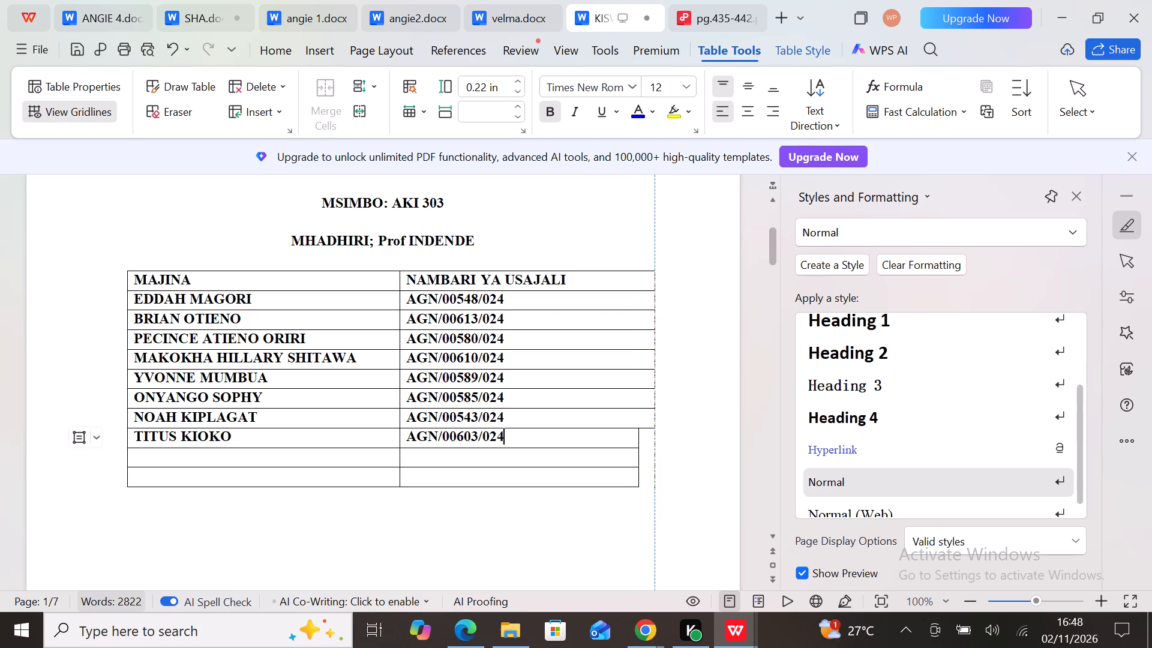
left_click_drag(653, 487, 653, 487)
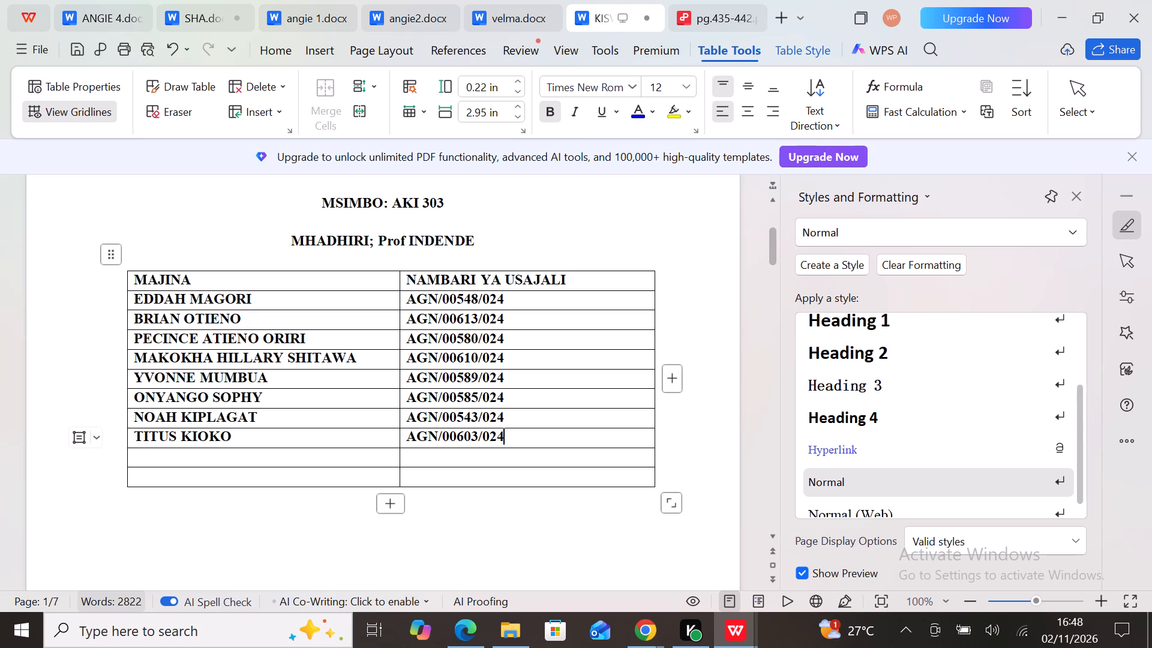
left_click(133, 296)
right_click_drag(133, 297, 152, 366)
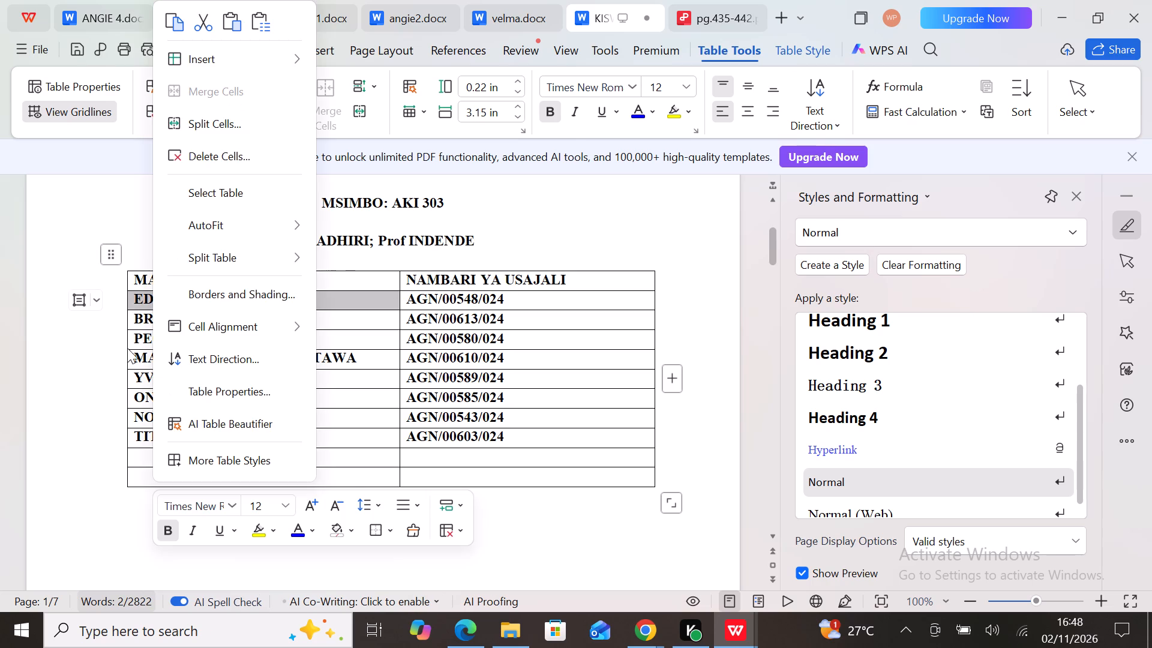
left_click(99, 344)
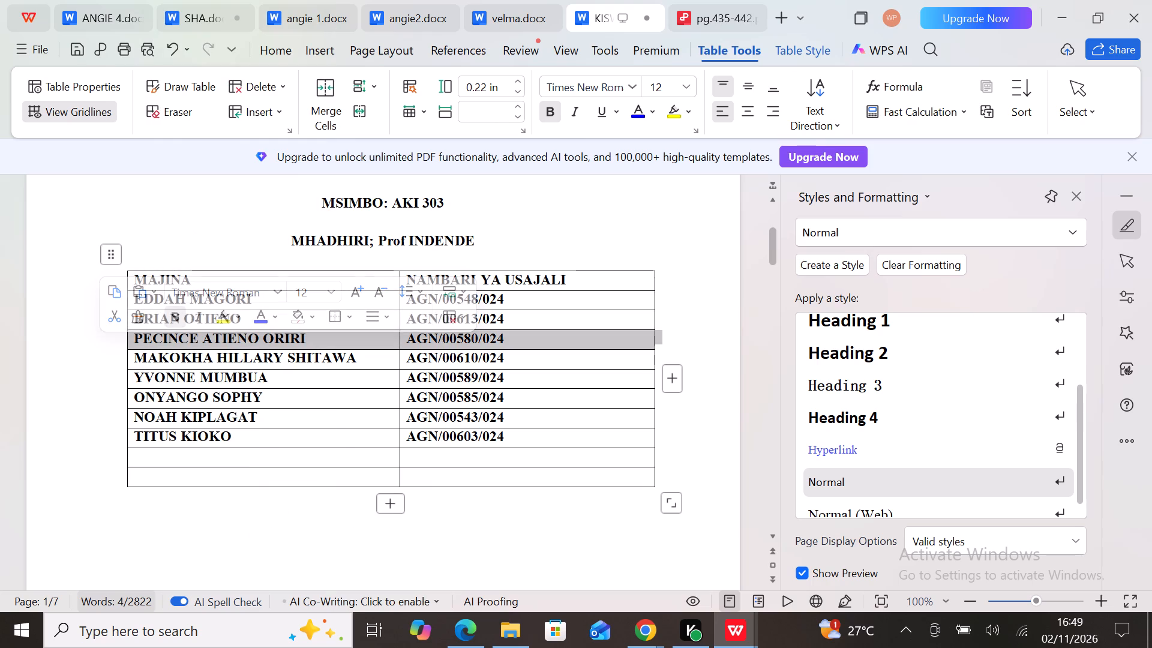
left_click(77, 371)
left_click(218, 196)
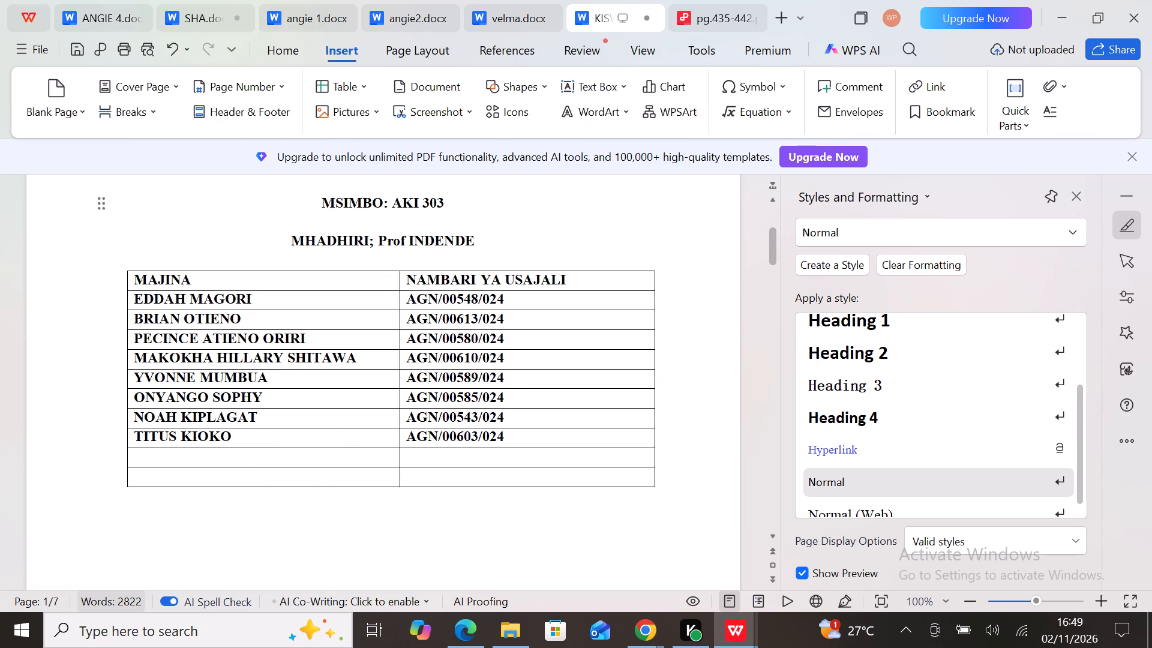
Apply automatic numbering from 1 to 8 to the student names under the MAJINA heading.
double_click(139, 305)
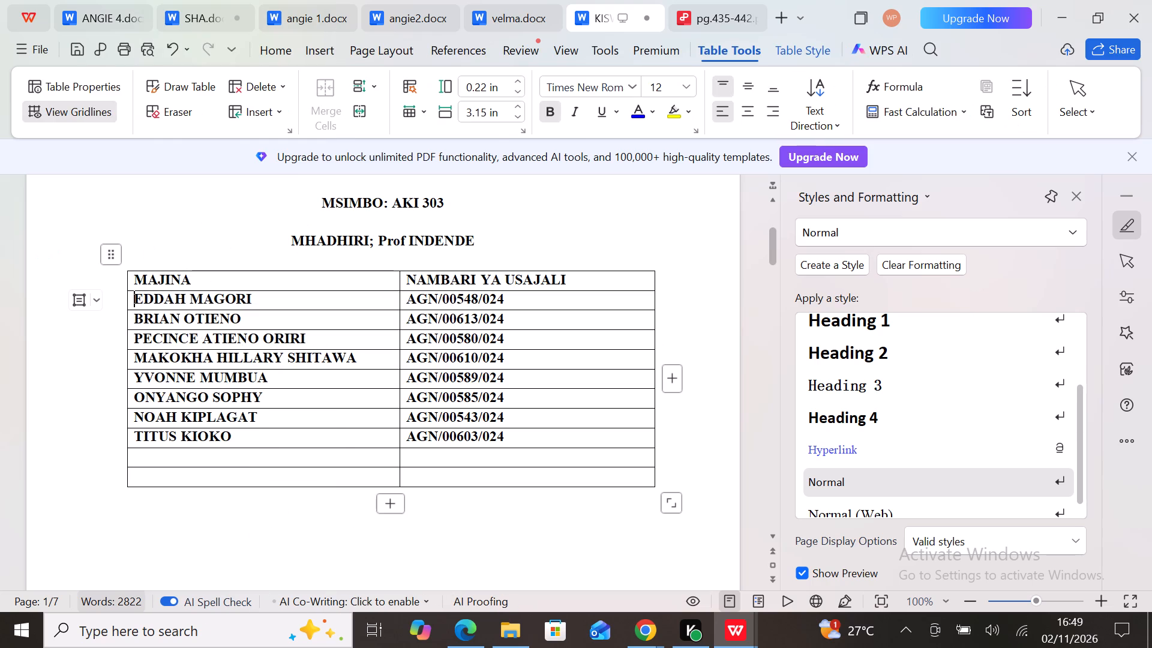
left_click_drag(135, 299, 206, 427)
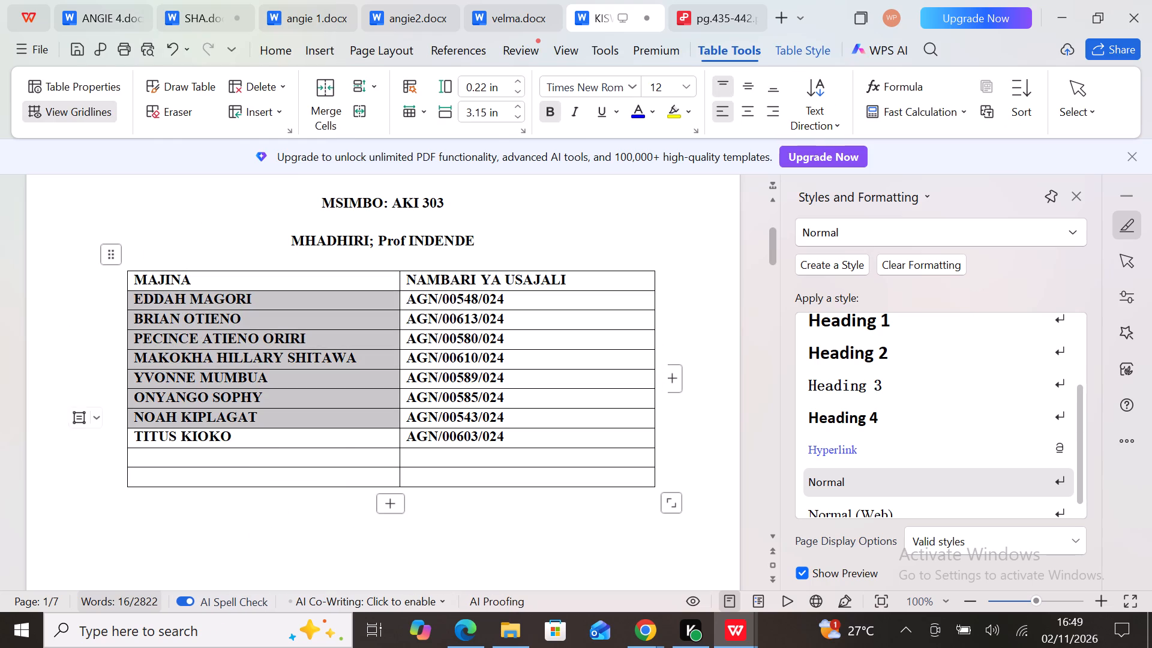
left_click_drag(206, 427, 207, 435)
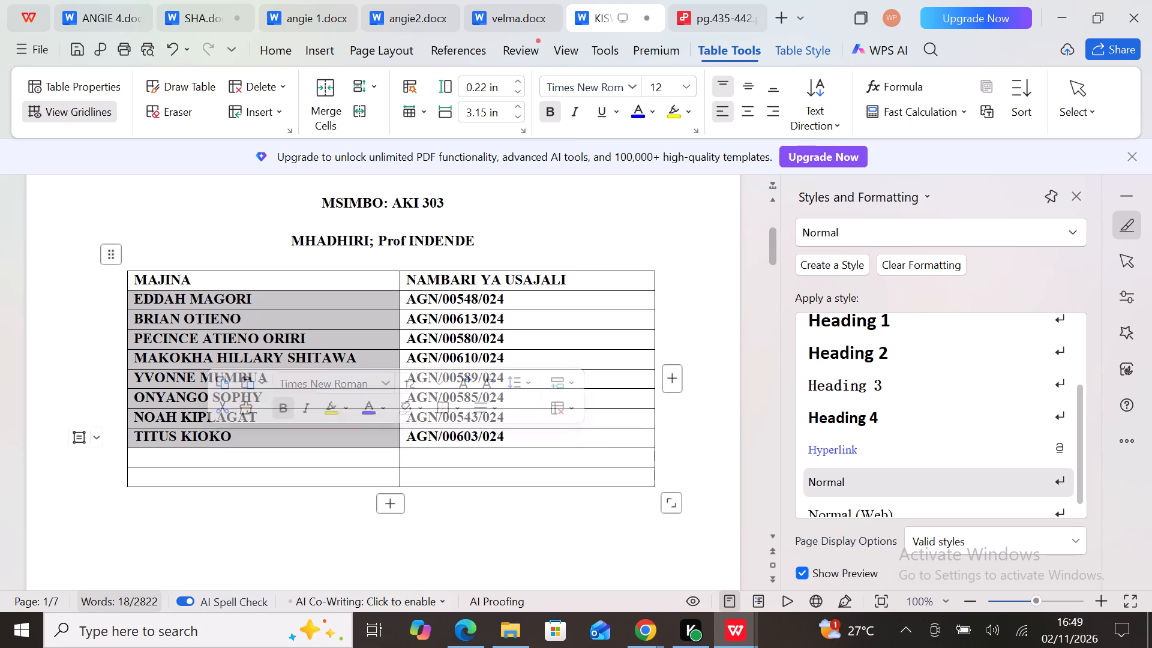
left_click(279, 38)
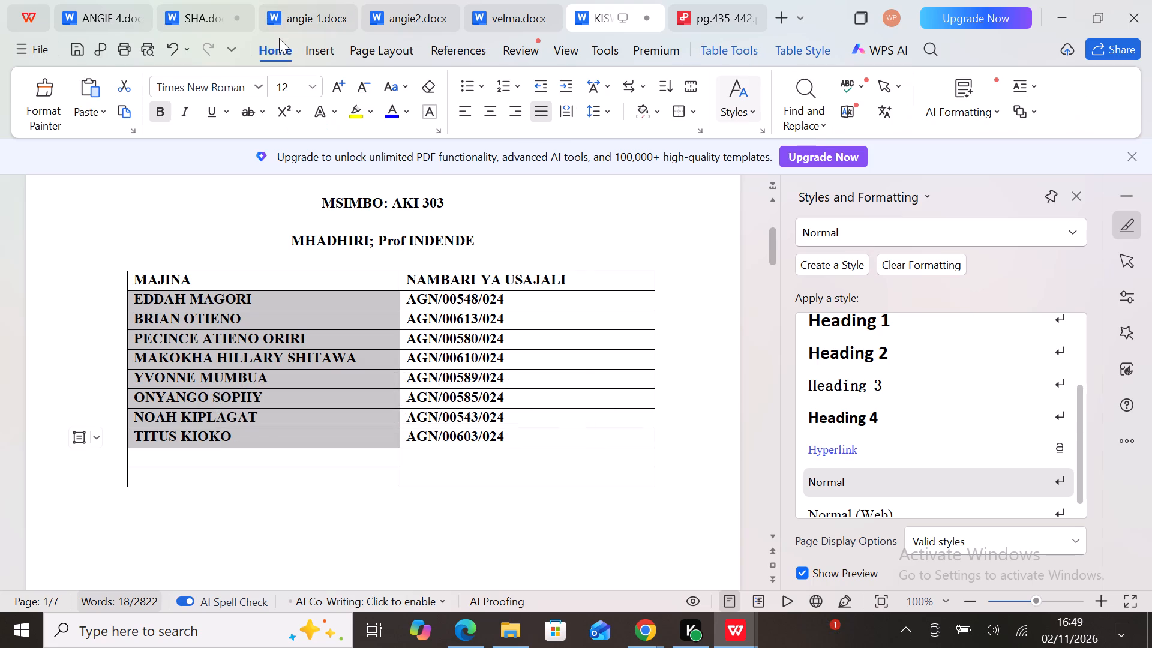
left_click(499, 89)
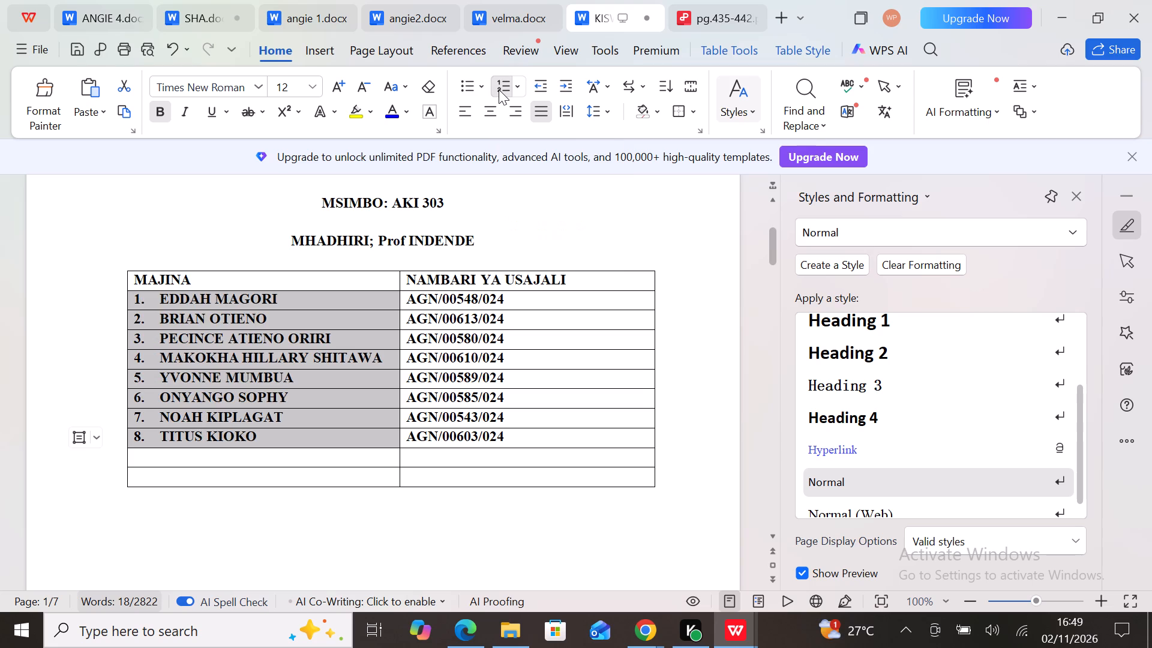
left_click(701, 466)
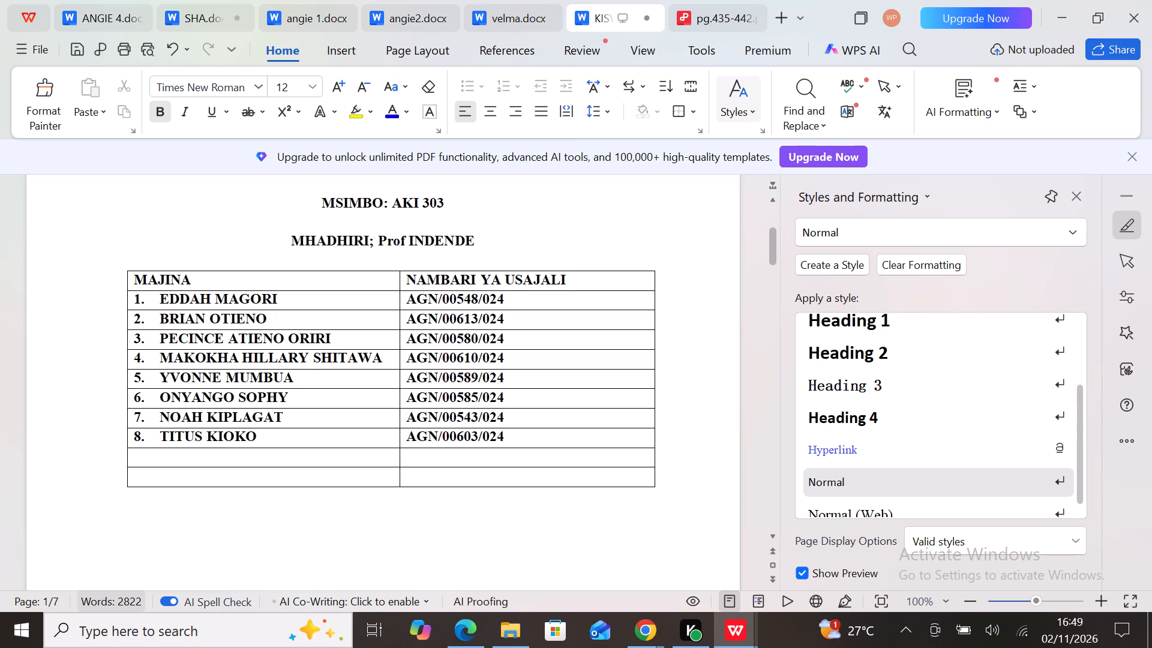
Add the label "SWALI ;" on the line below the student table.
left_click(135, 524)
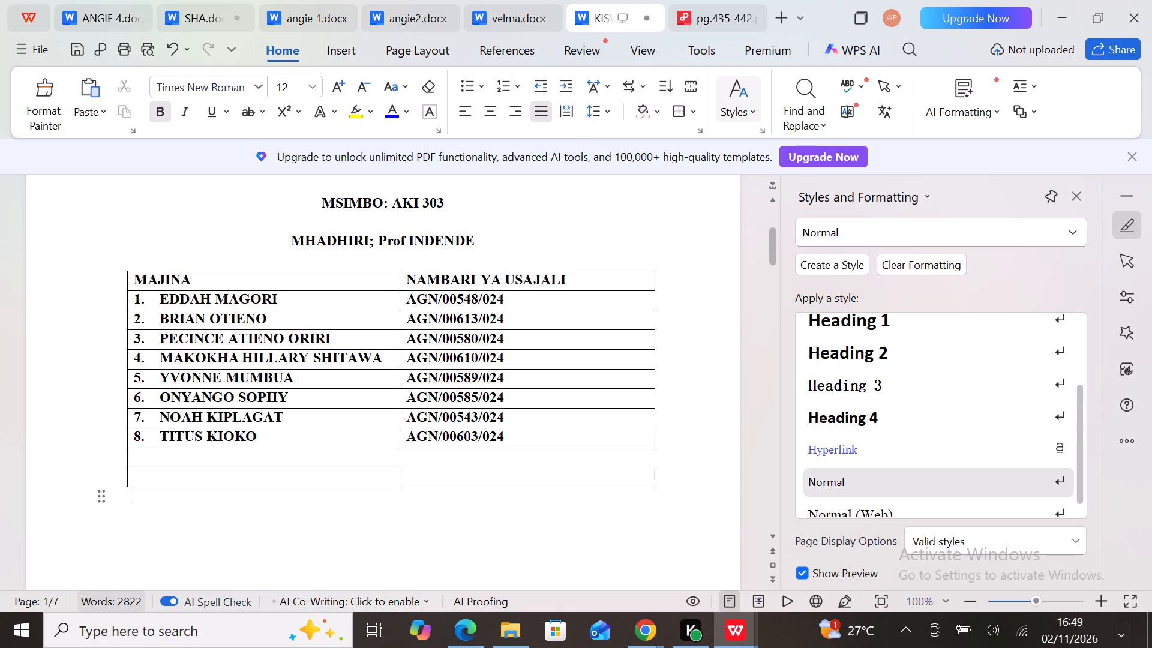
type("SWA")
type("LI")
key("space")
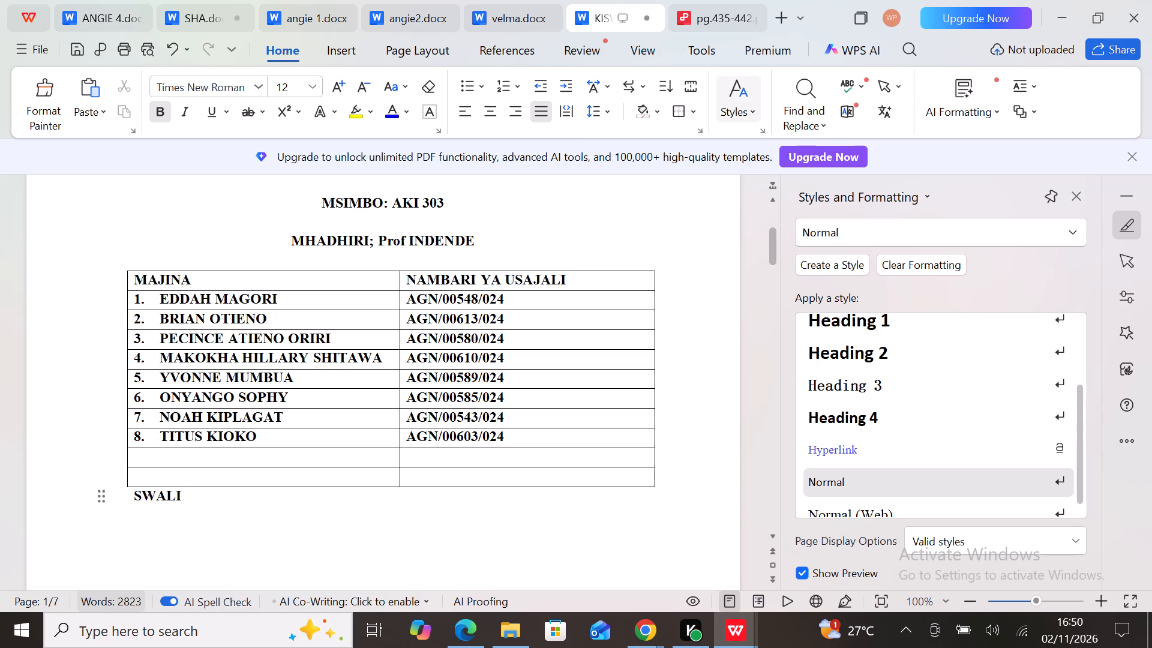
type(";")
Complete the SWALI line below the student table with the question text "TATHMINI SAIKOLOJIA YA MWANDISHI KENM WALIBORA".
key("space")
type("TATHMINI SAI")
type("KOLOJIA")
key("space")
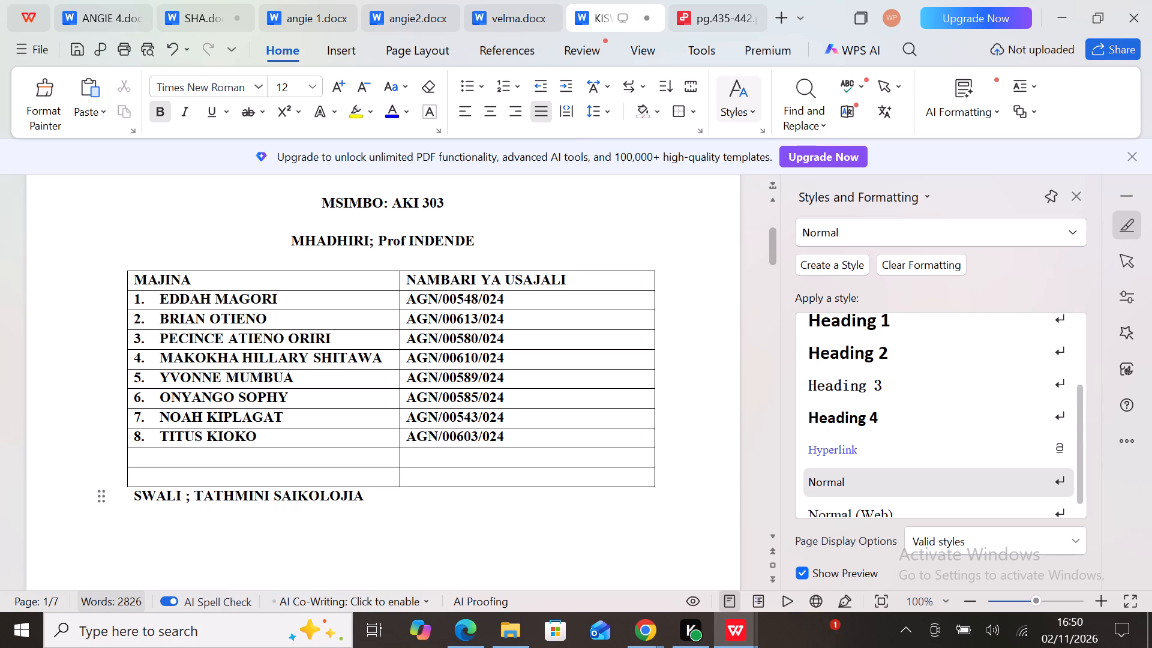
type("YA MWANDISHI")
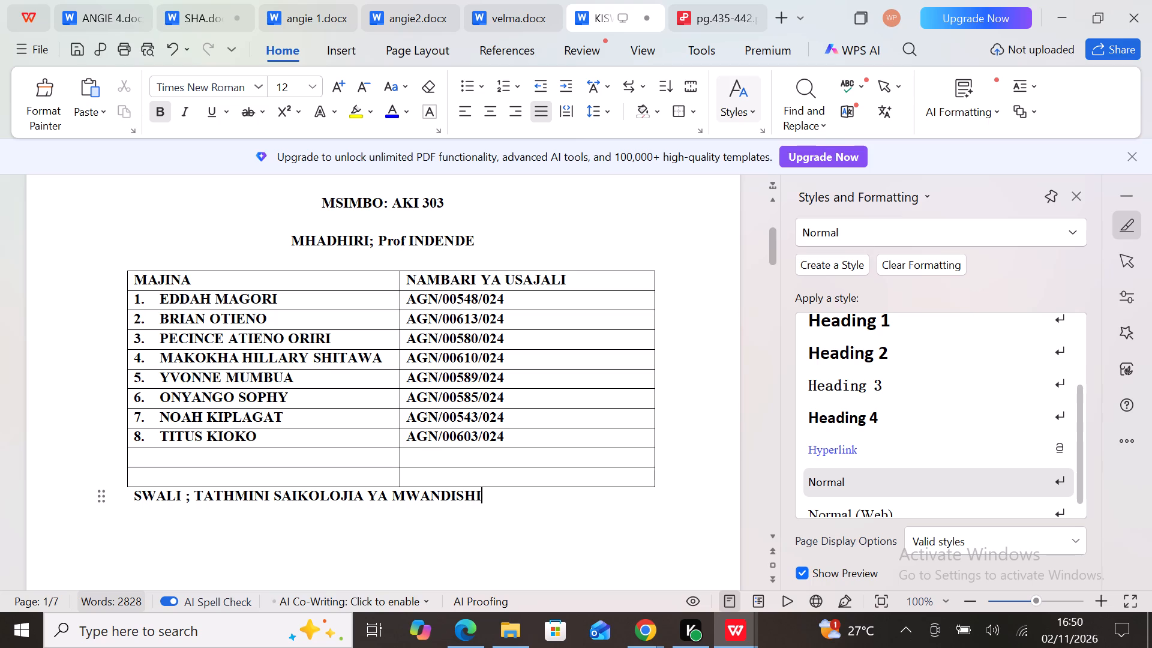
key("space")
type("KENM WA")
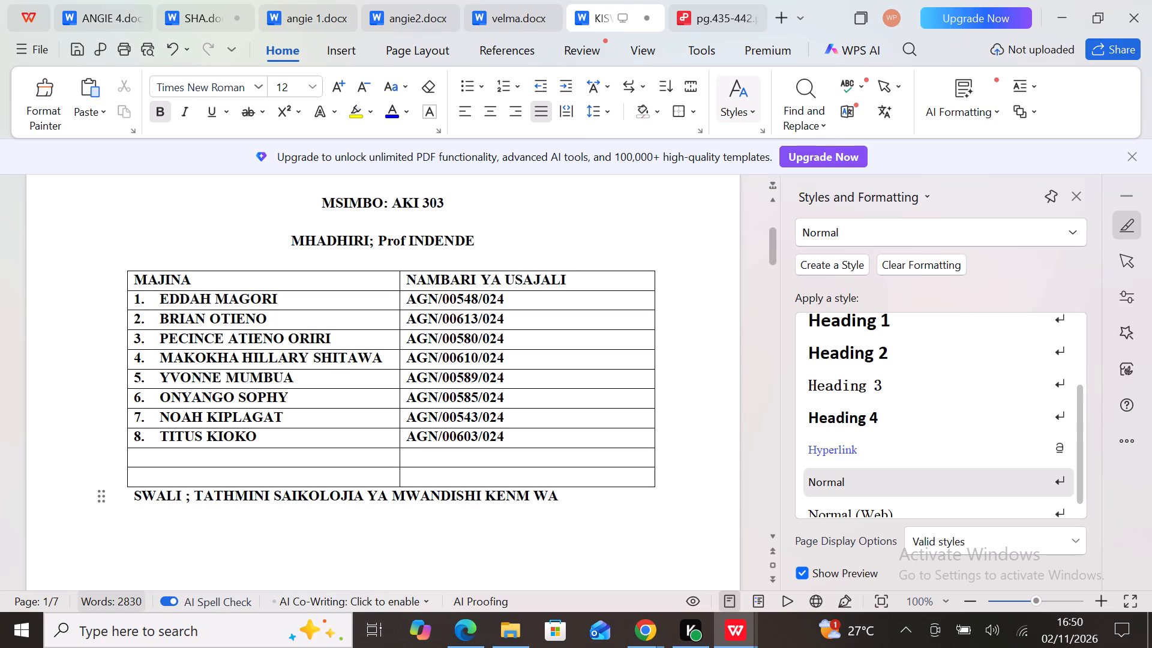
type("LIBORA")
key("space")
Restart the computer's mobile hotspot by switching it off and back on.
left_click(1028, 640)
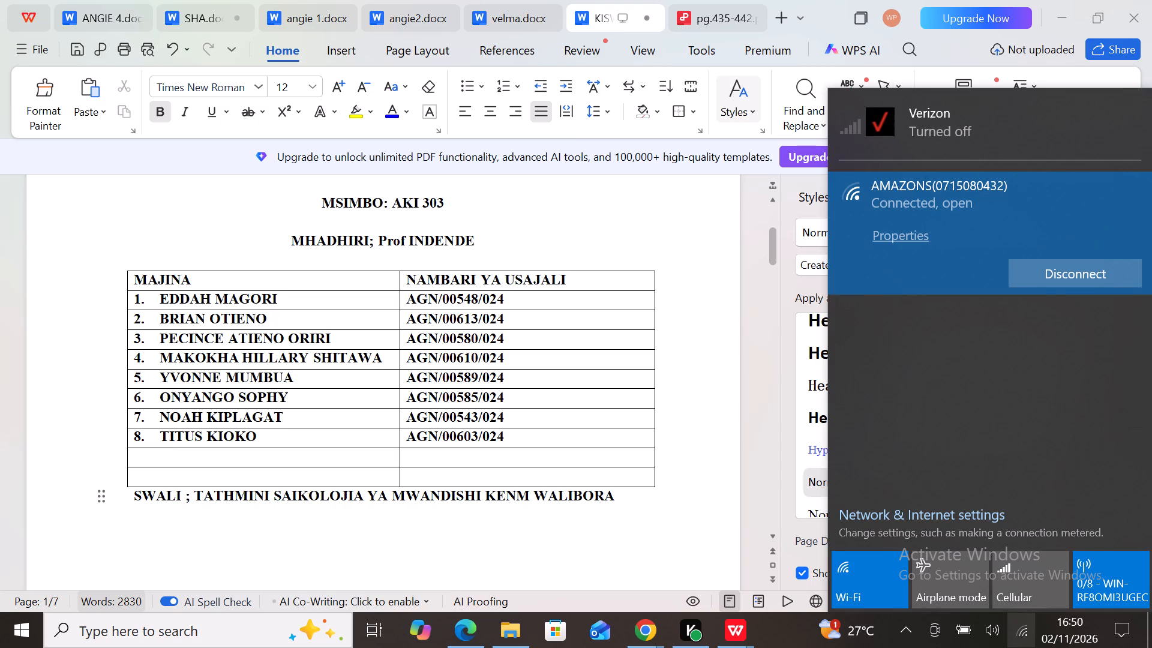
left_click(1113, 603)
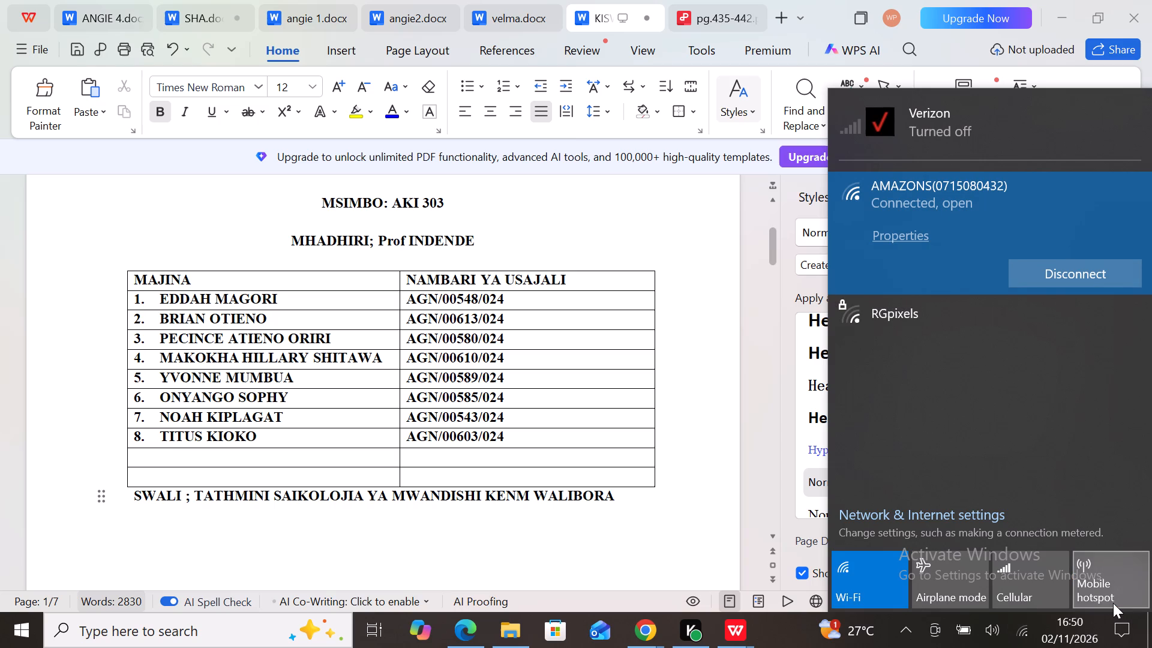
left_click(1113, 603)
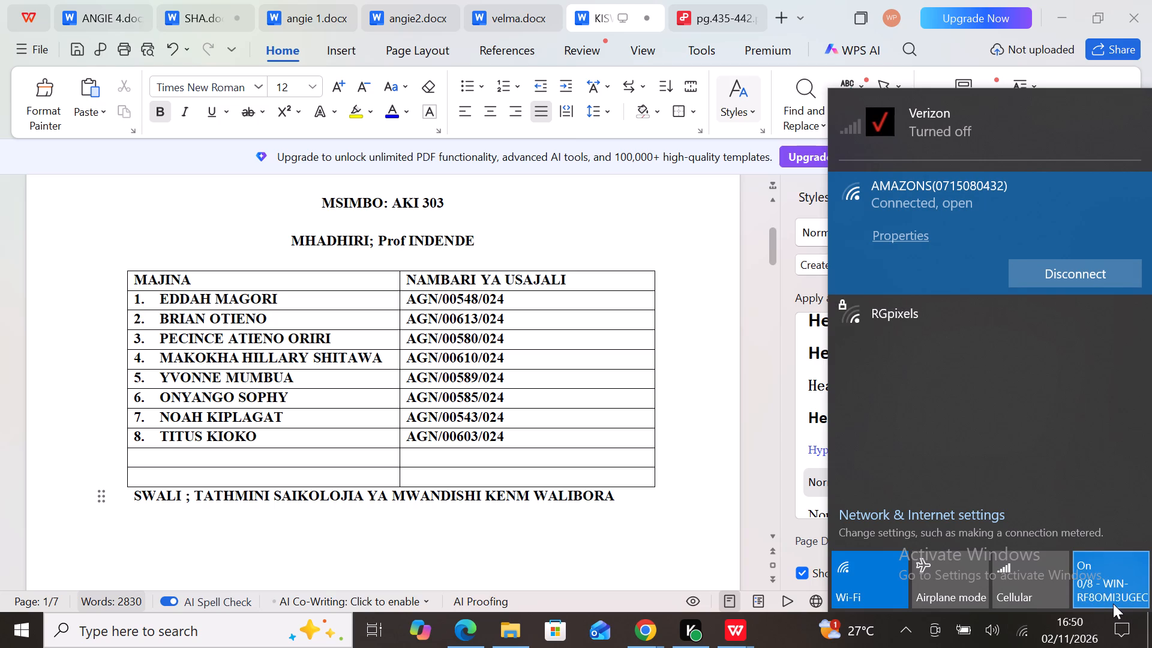
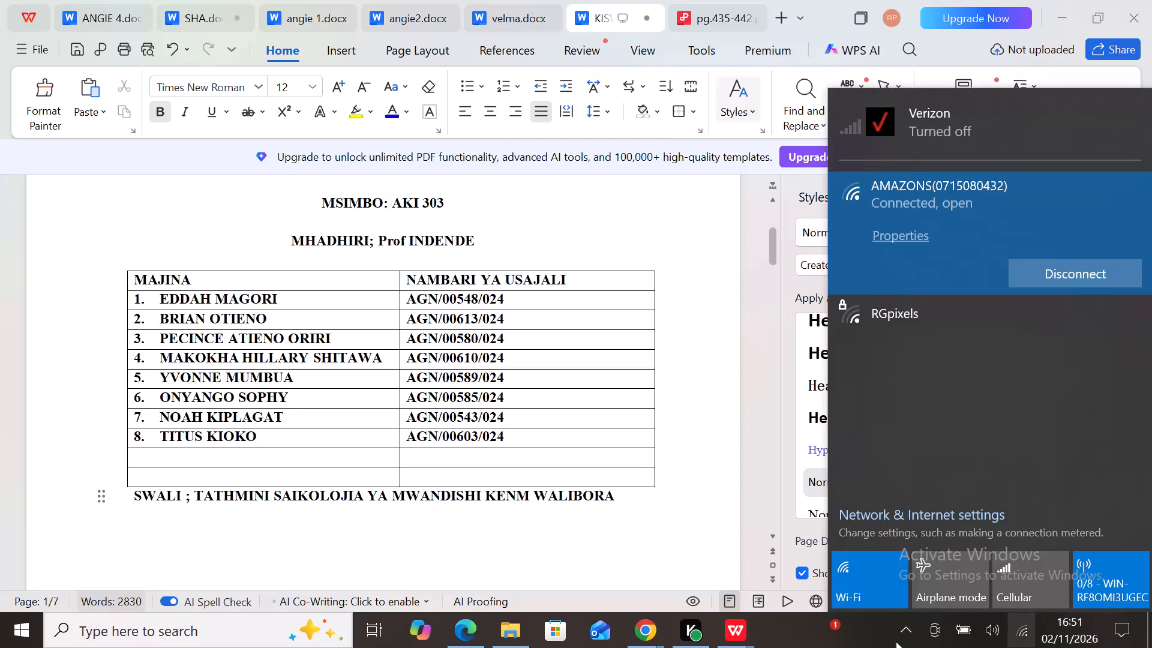
Correct the misspelled first name "KENM" to "KEN" in the SWALI line below the student table.
left_click(528, 499)
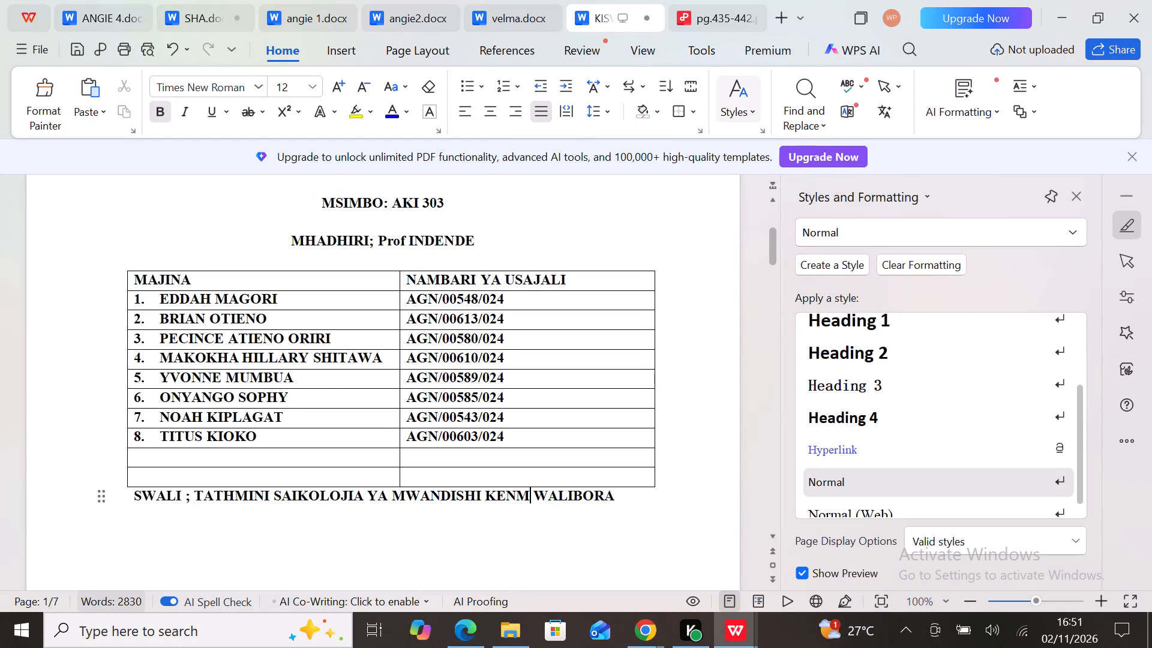
key("BackSpace")
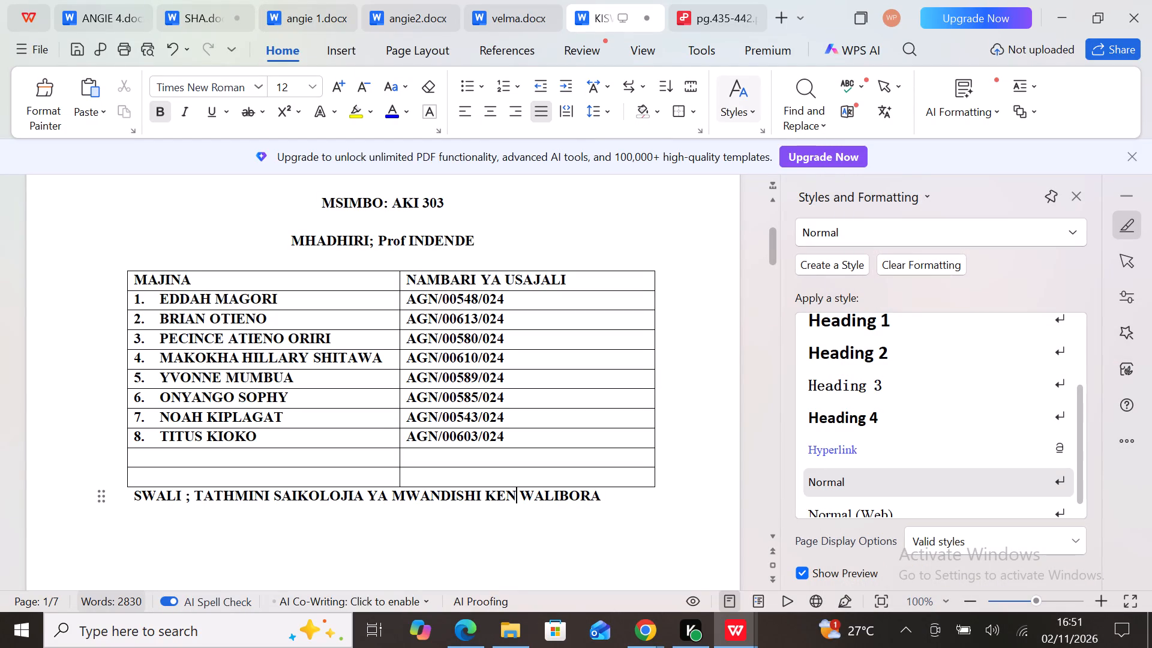
Extend the question after WALIBORA with "KATIKA RIWAYA YA SIKU NJEMA", with the title SIKU NJEMA in italics, and save the document.
left_click(617, 493)
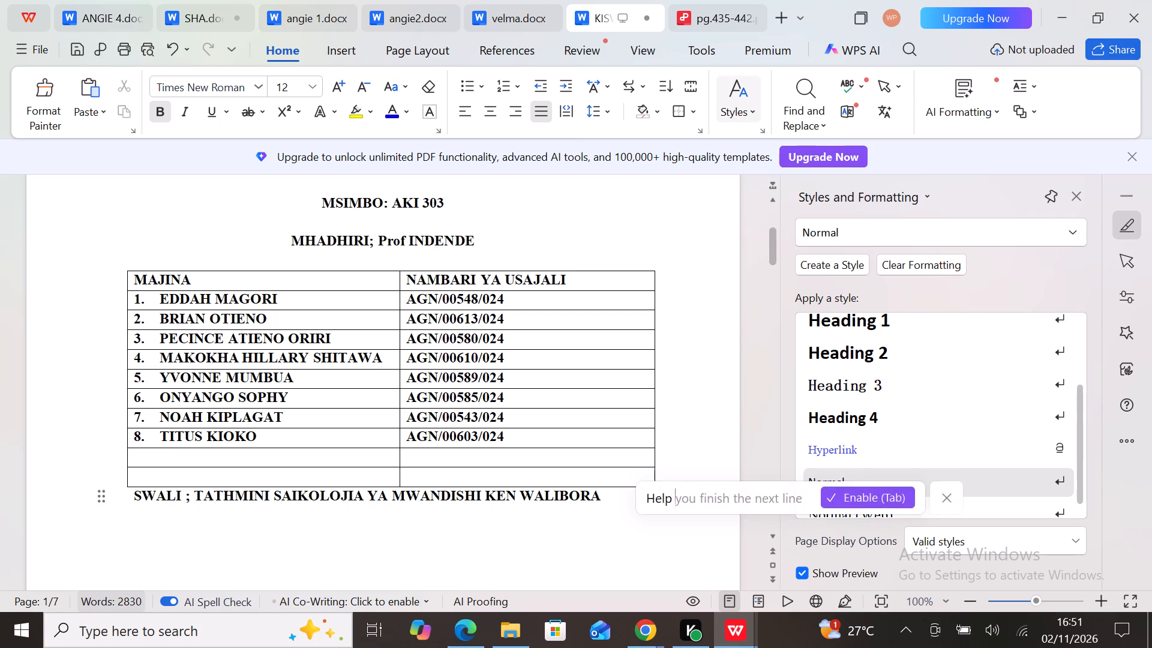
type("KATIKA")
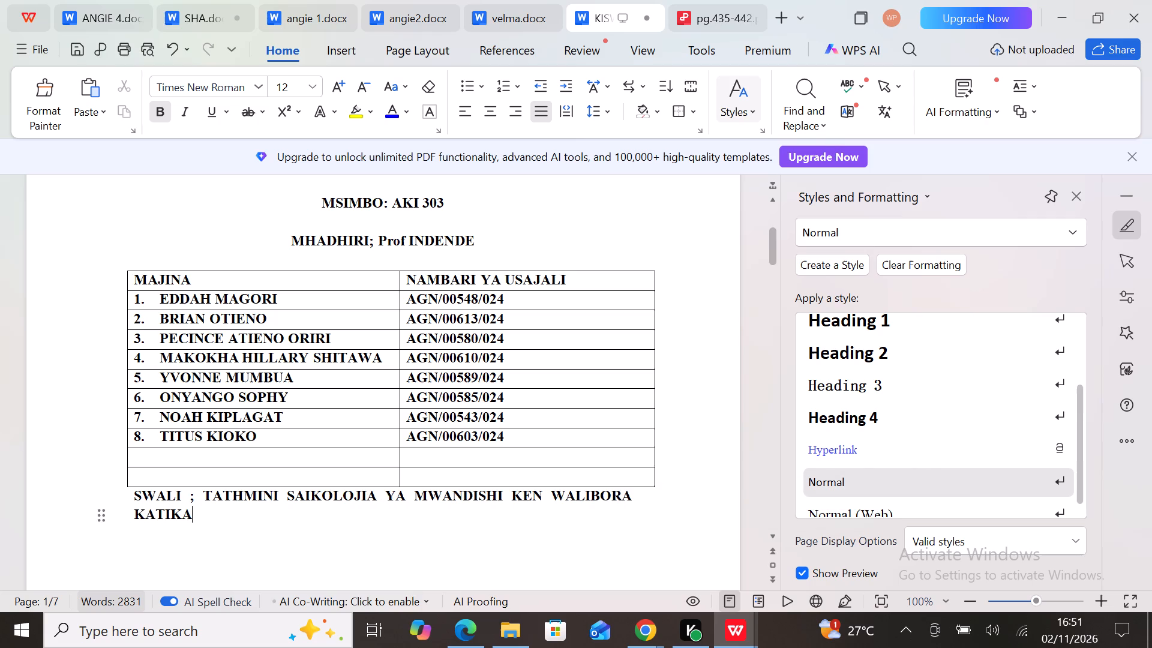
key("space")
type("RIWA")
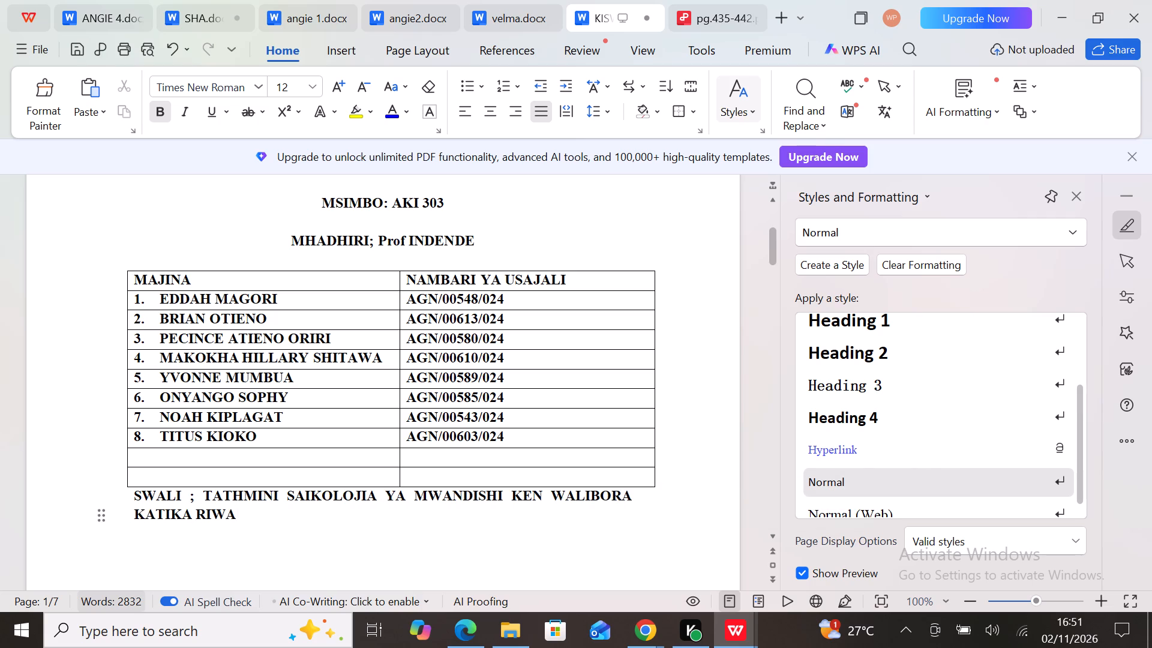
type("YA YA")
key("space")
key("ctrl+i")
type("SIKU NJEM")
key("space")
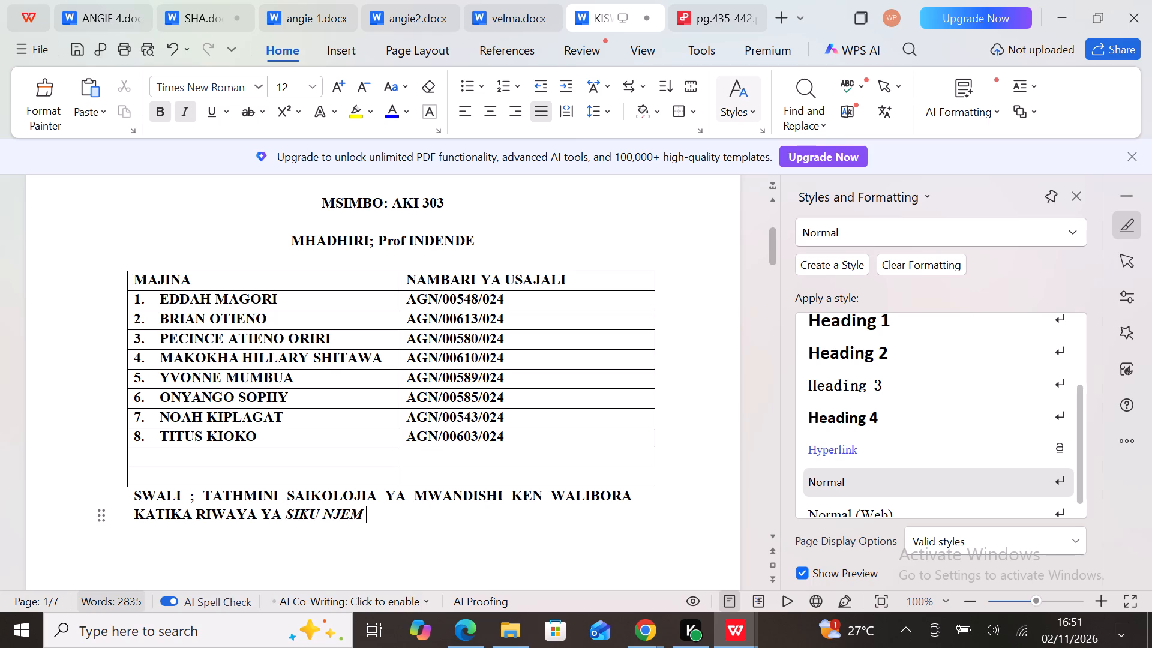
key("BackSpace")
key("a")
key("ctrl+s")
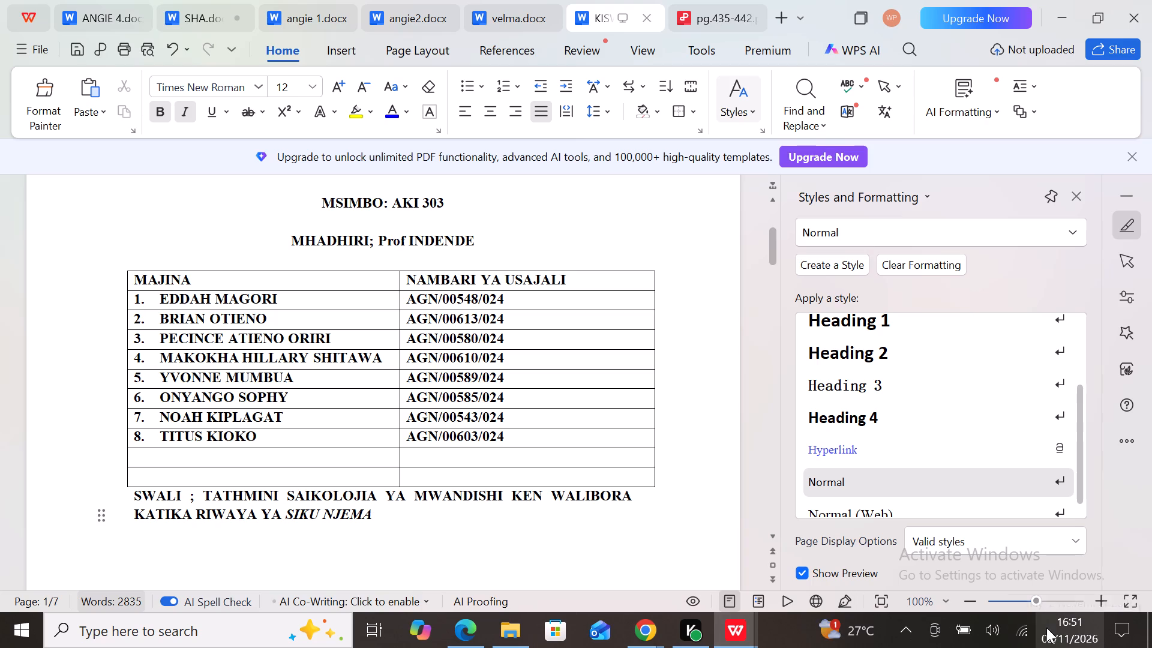
Forget the connected AMAZONS Wi-Fi network in the system's network list.
left_click(1030, 630)
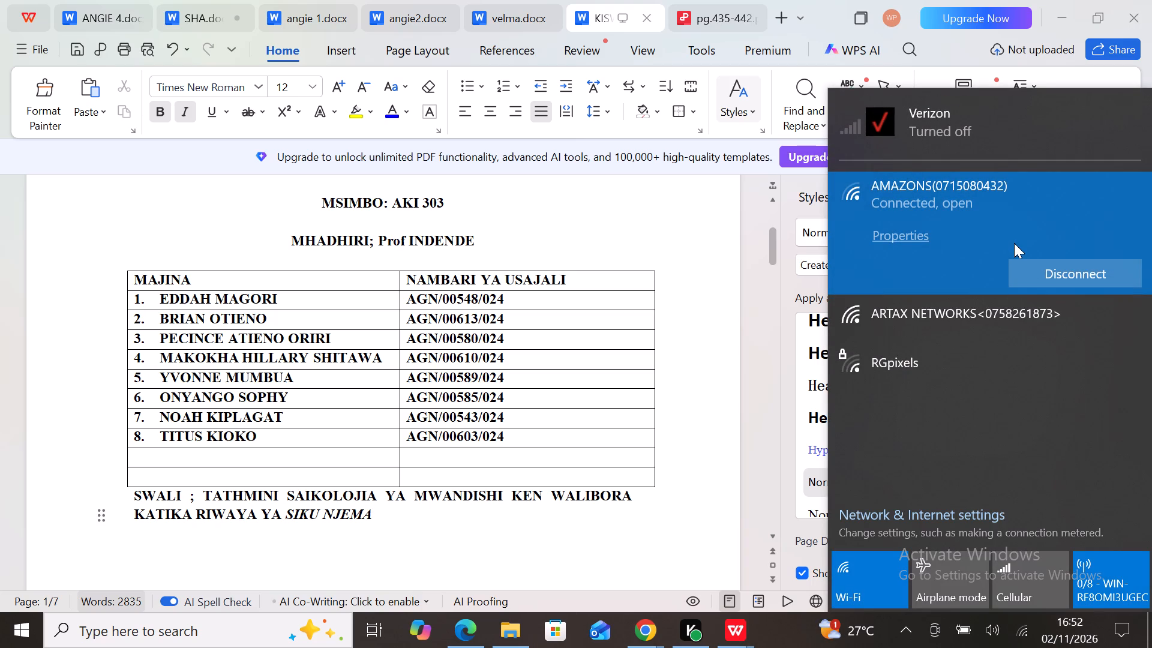
right_click(1014, 243)
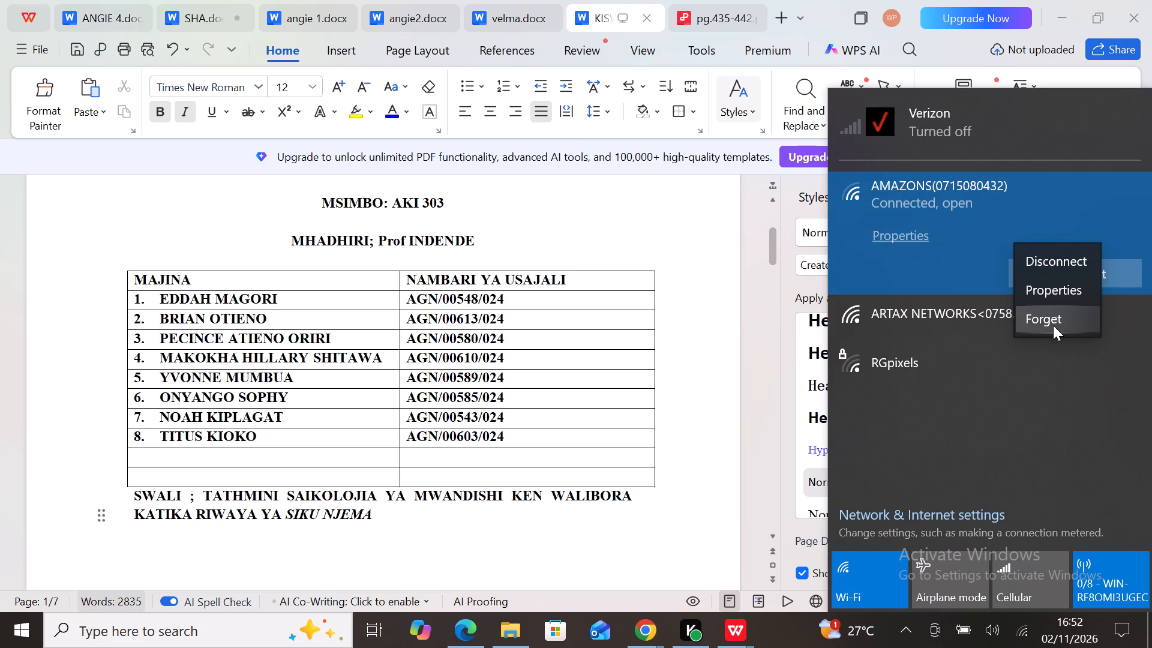
left_click(1053, 325)
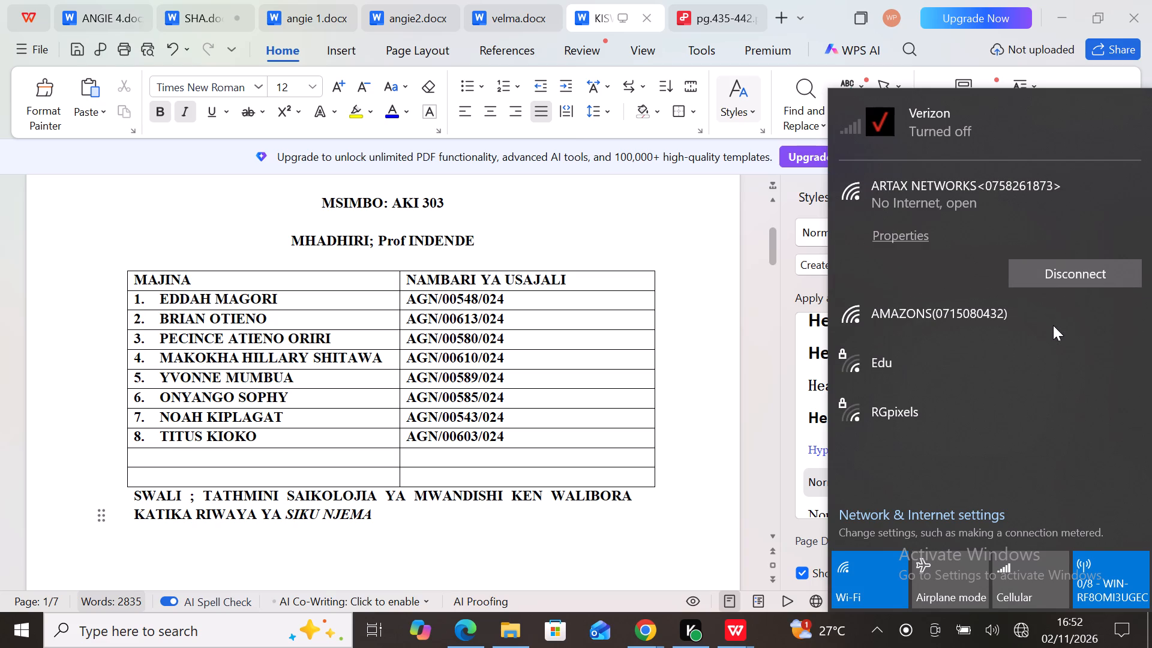